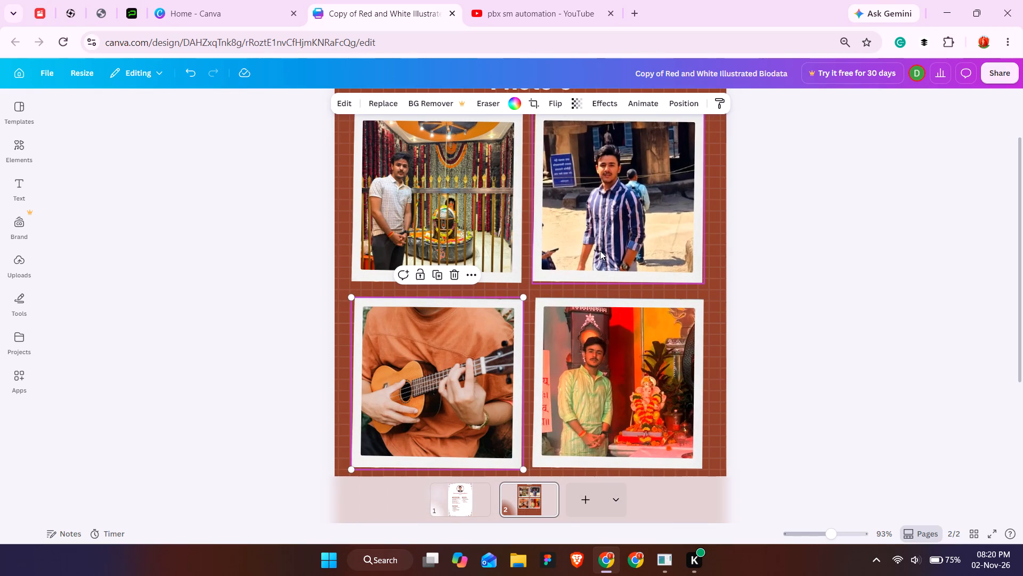
Delete the four decorative corner ornaments from page 1, the bio-data page.
scroll(600, 251, up, 5)
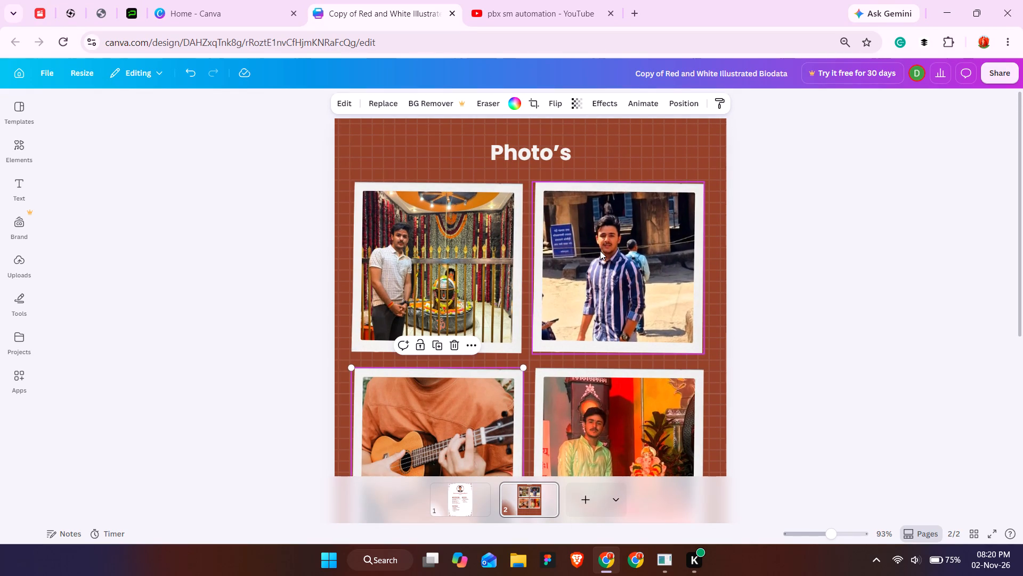
scroll(600, 251, up, 8)
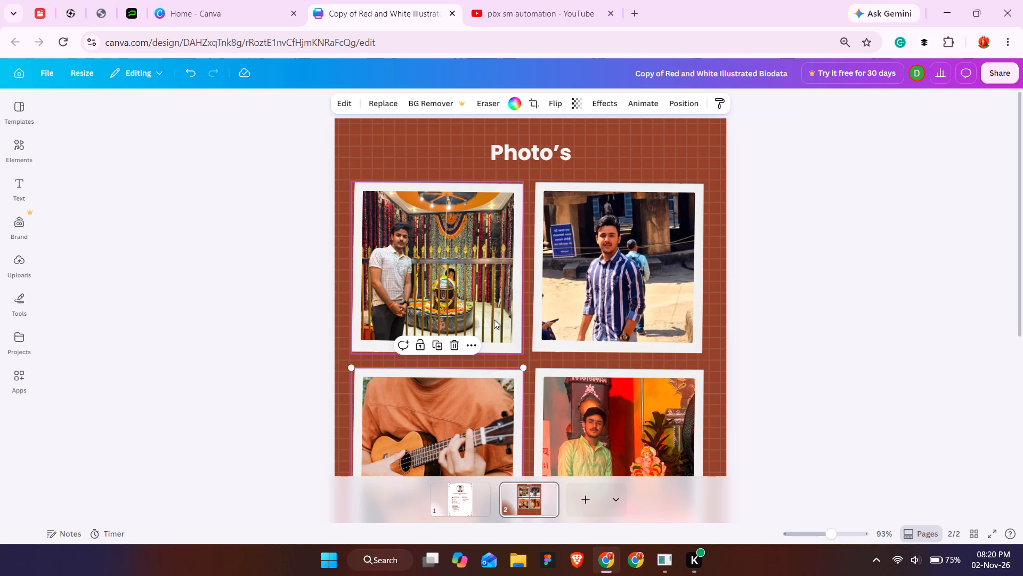
click(455, 497)
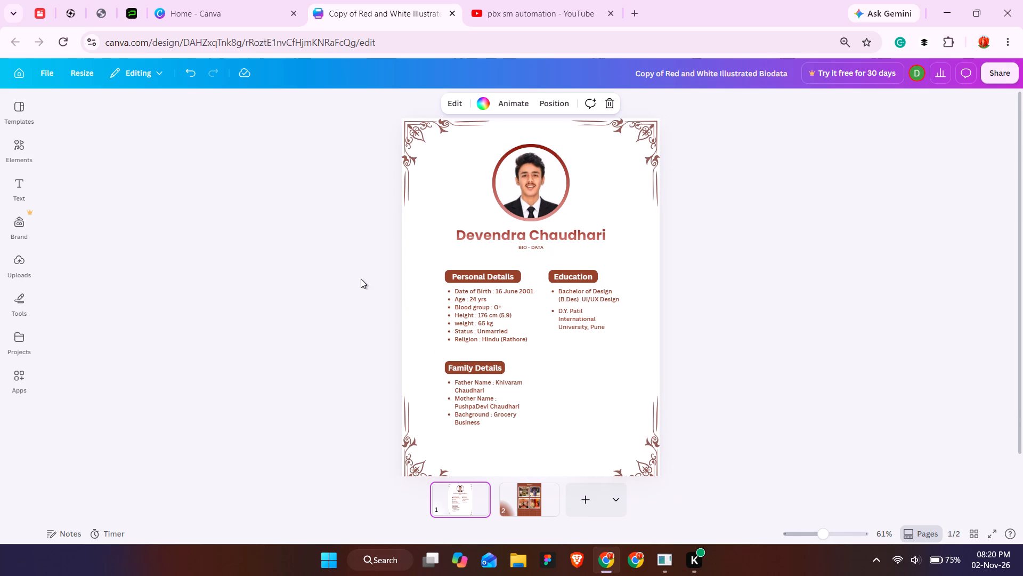
click(412, 122)
key(Delete)
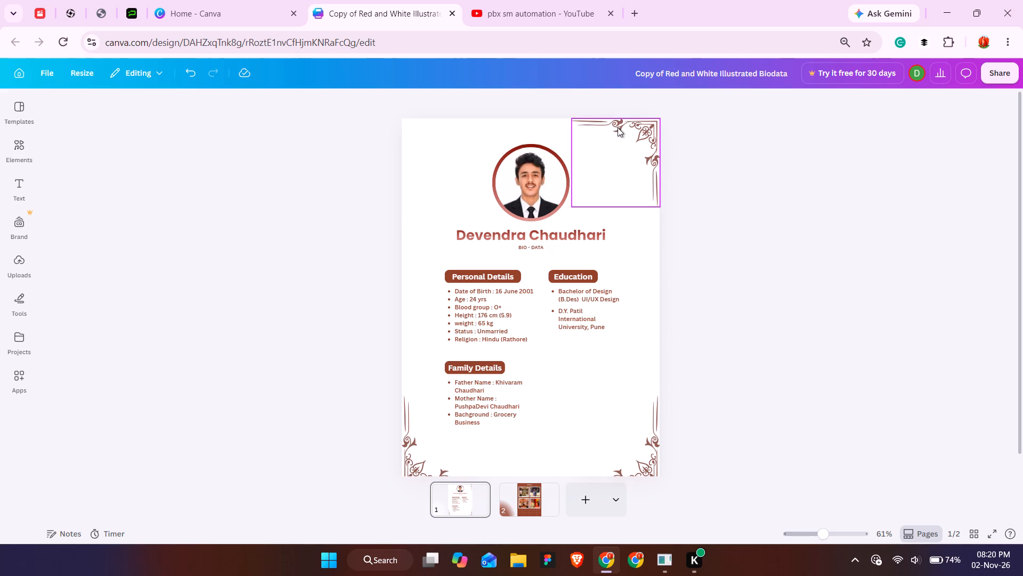
click(618, 127)
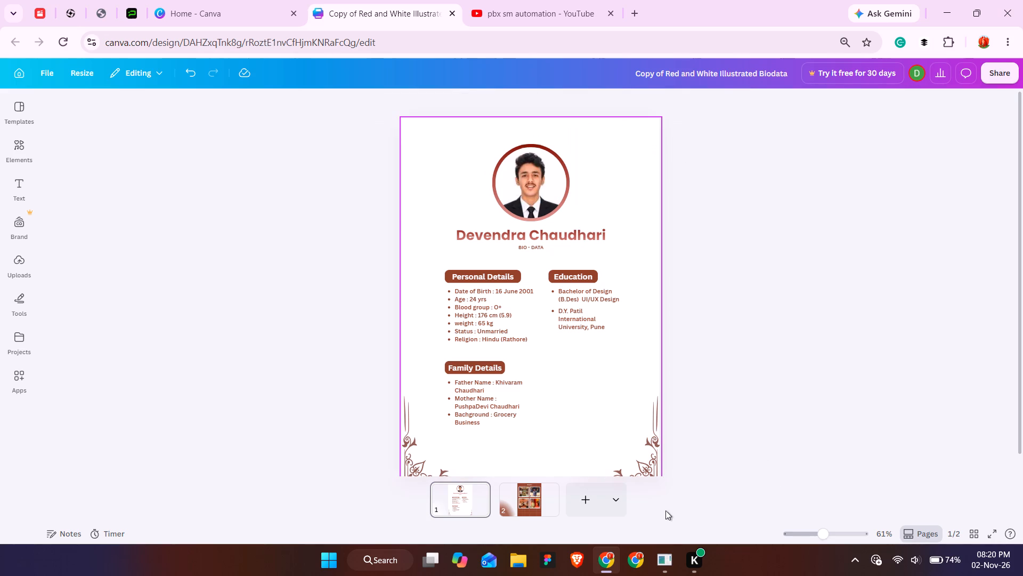
click(628, 467)
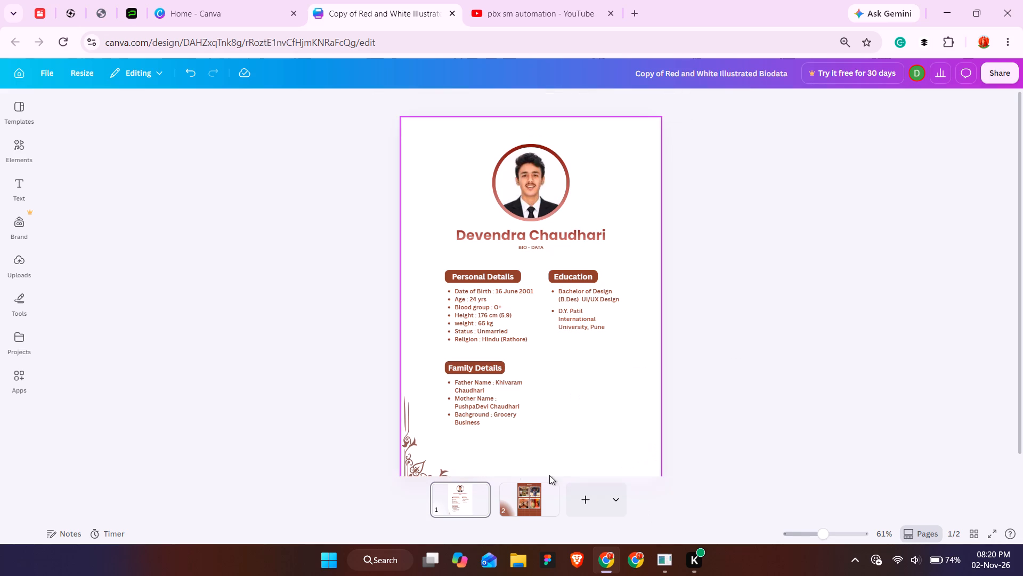
click(409, 458)
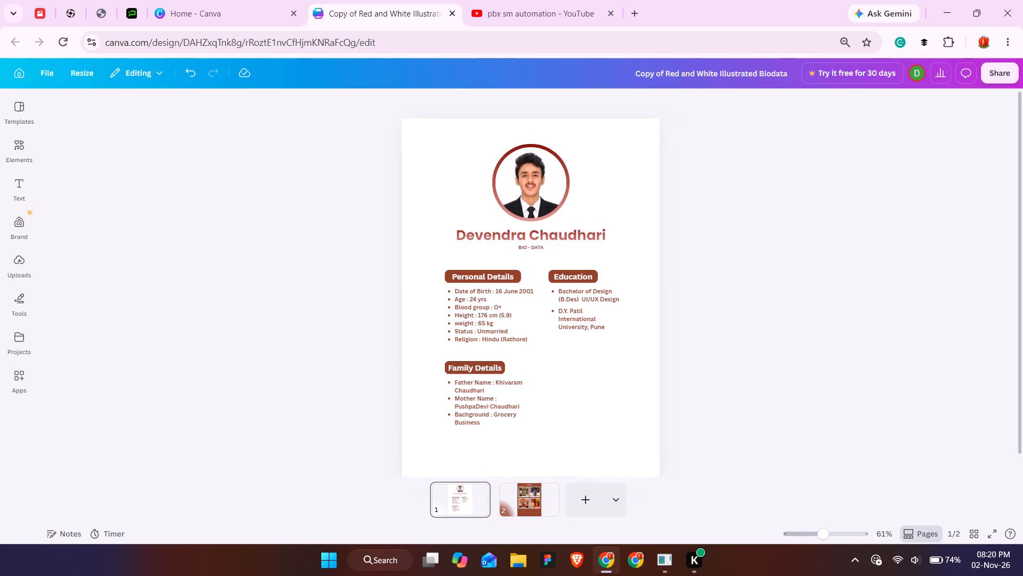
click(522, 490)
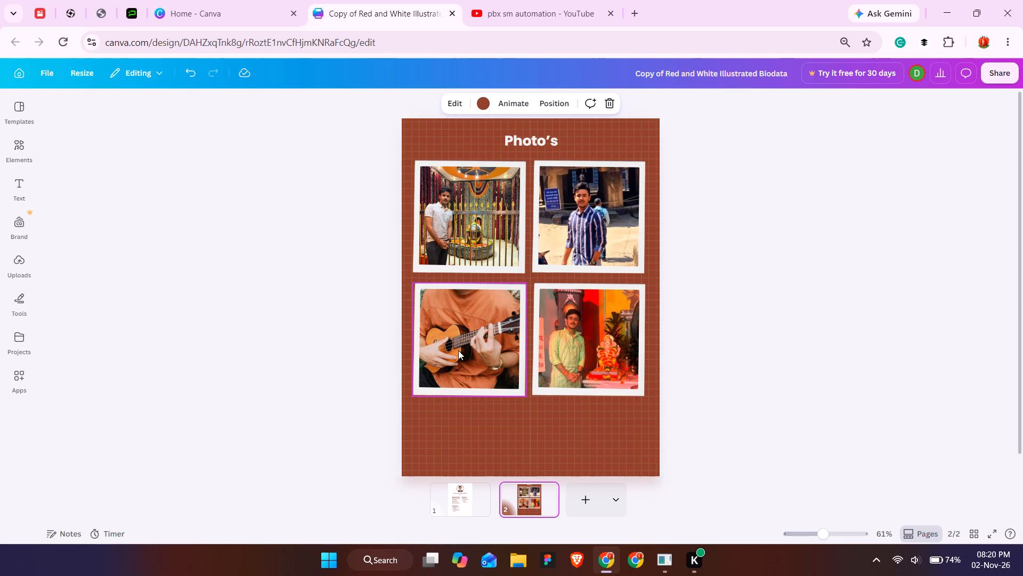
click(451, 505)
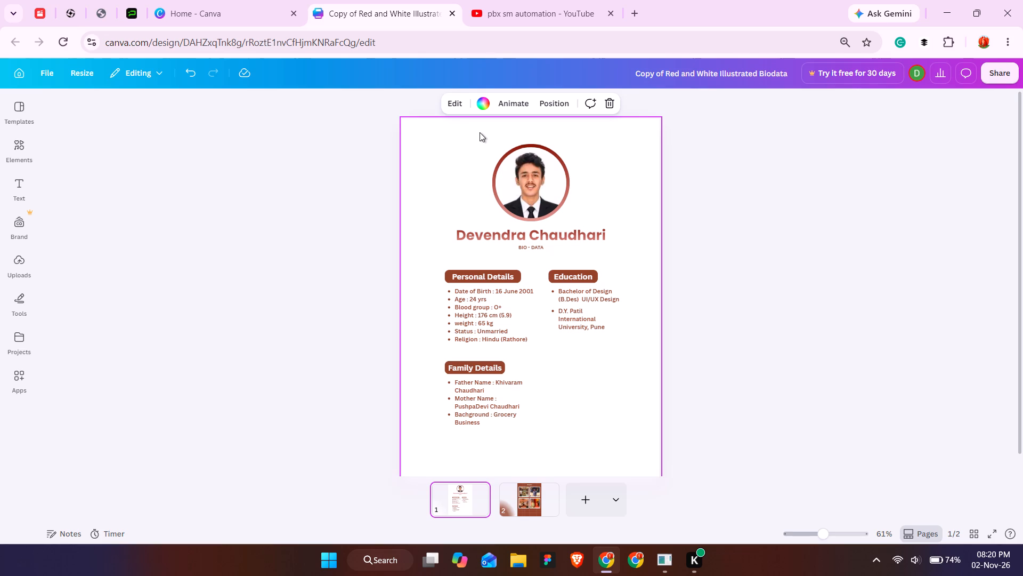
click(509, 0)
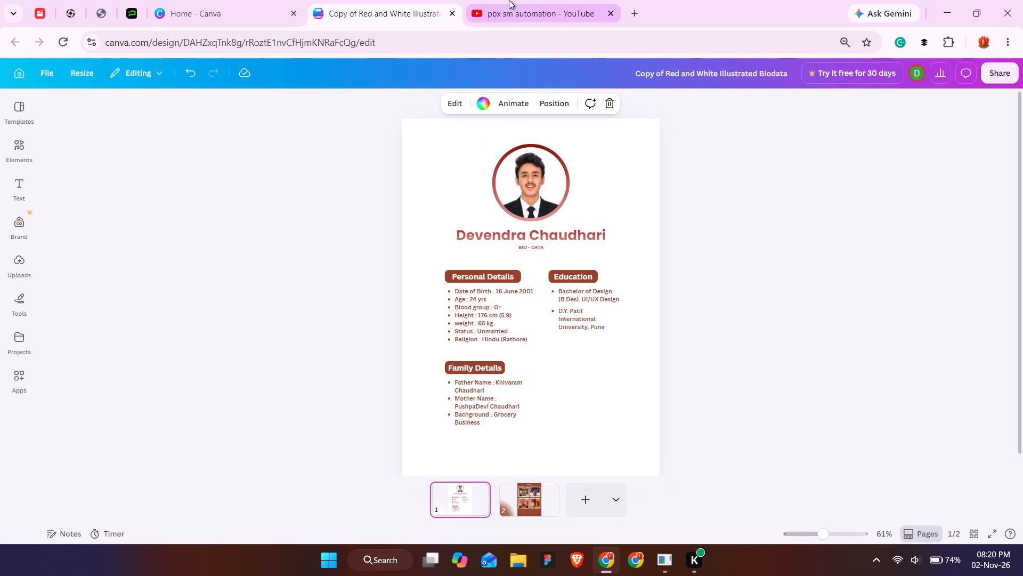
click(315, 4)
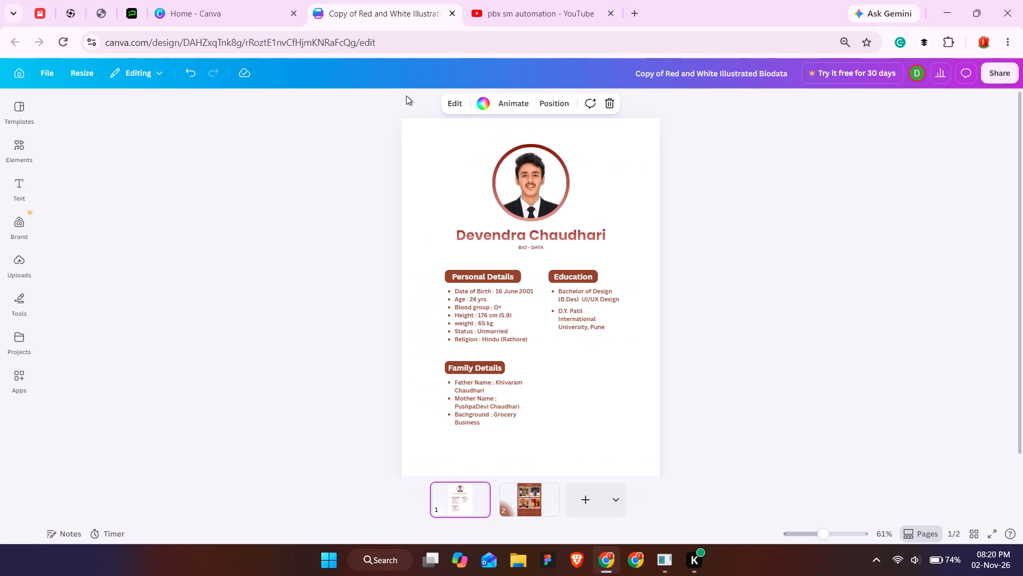
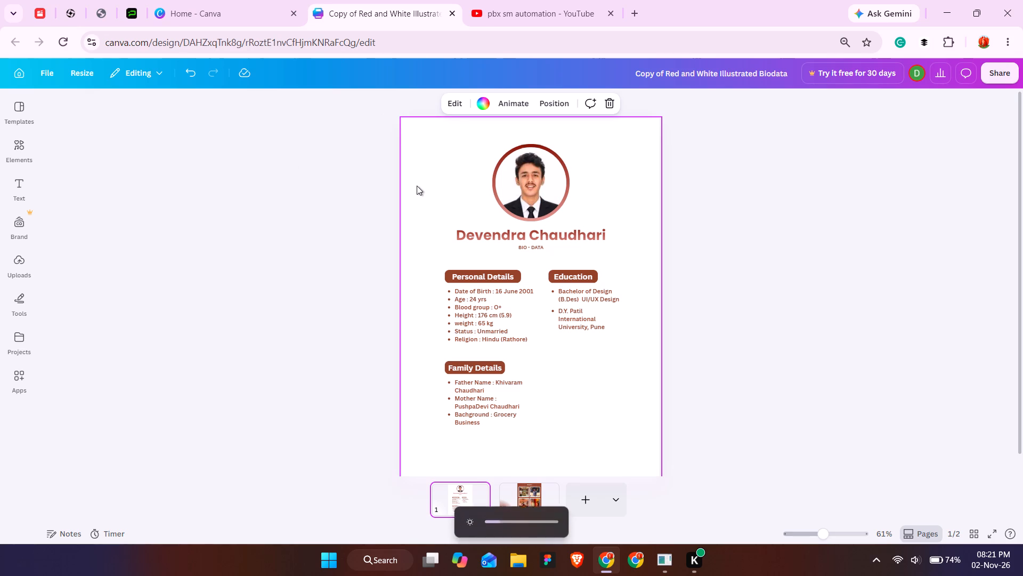
Rename the design as "Chetan Bio-Data".
click(736, 73)
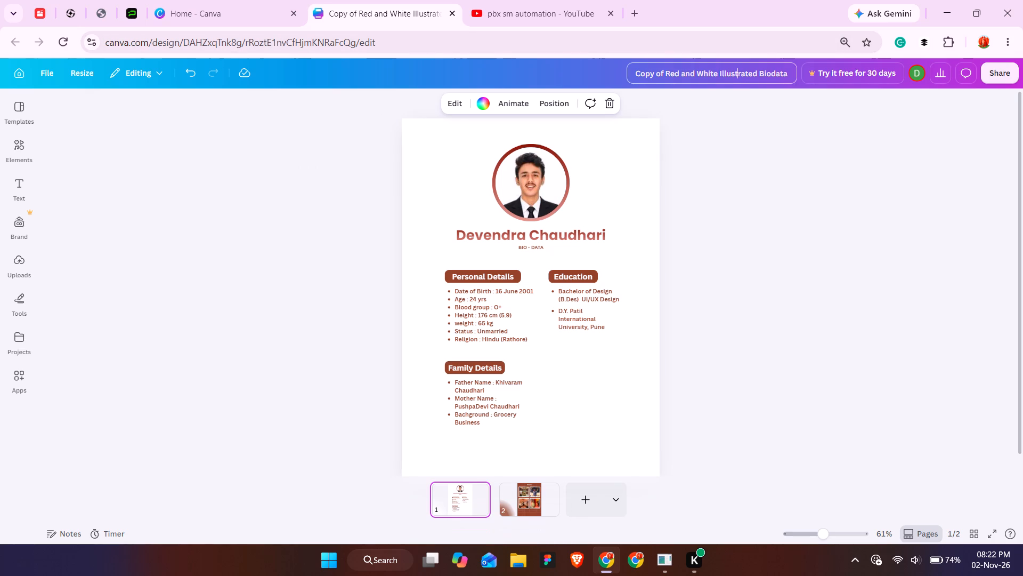
key(ctrl+a)
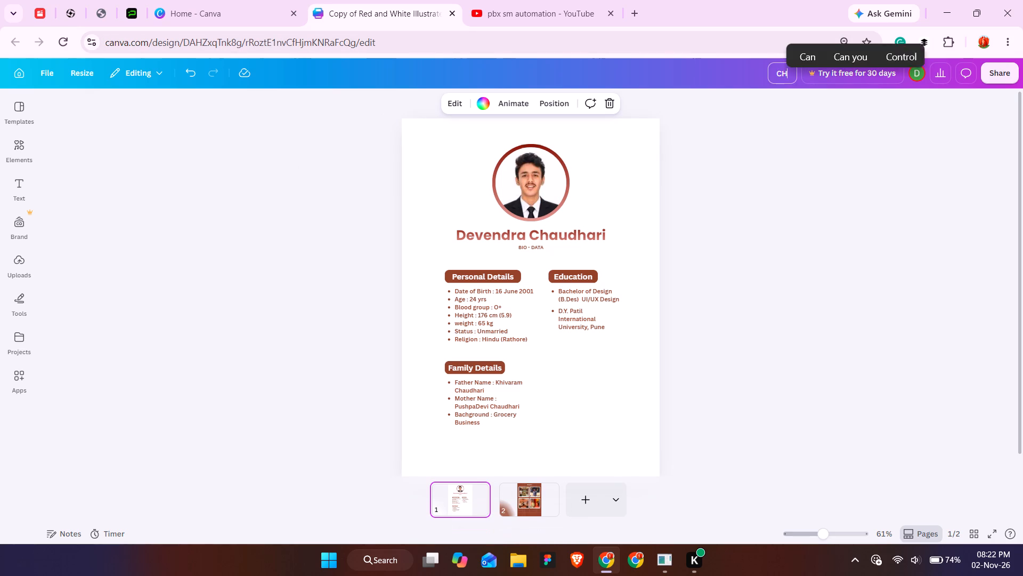
key(BackSpace)
key(BackSpace)
key(BackSpace)
key(BackSpace)
key(BackSpace)
key(BackSpace)
key(BackSpace)
key(BackSpace)
key(BackSpace)
key(BackSpace)
key(BackSpace)
key(BackSpace)
key(BackSpace)
key(BackSpace)
key(BackSpace)
key(BackSpace)
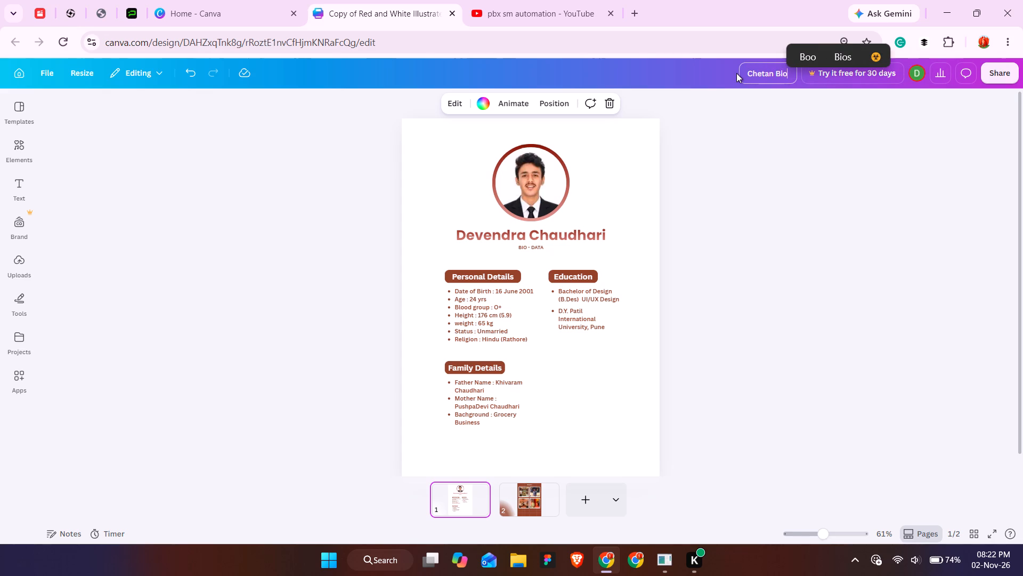
key(minus)
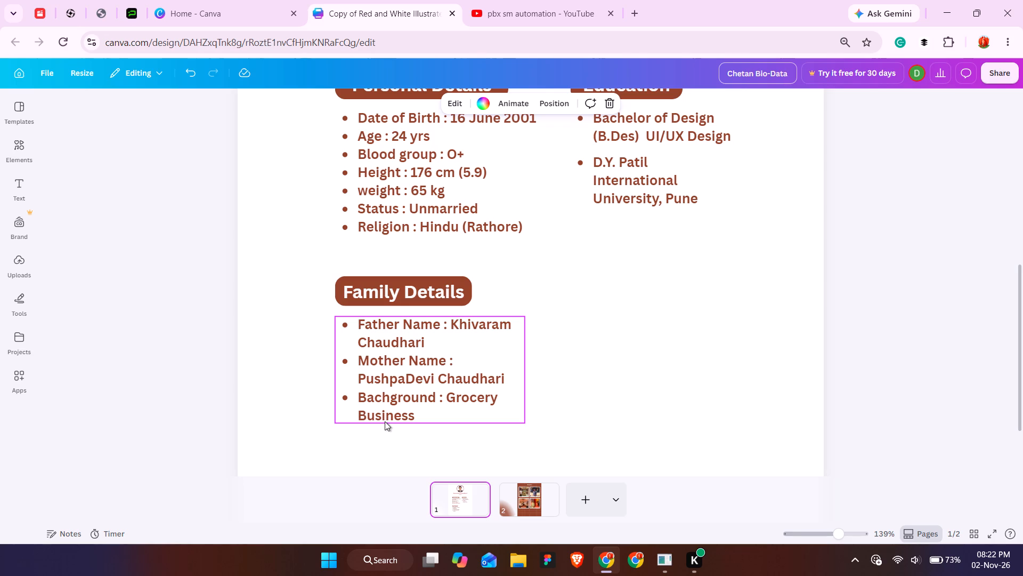
Replace the misspelled "Bachground" label in the Family Details list with "Business".
triple_click(434, 399)
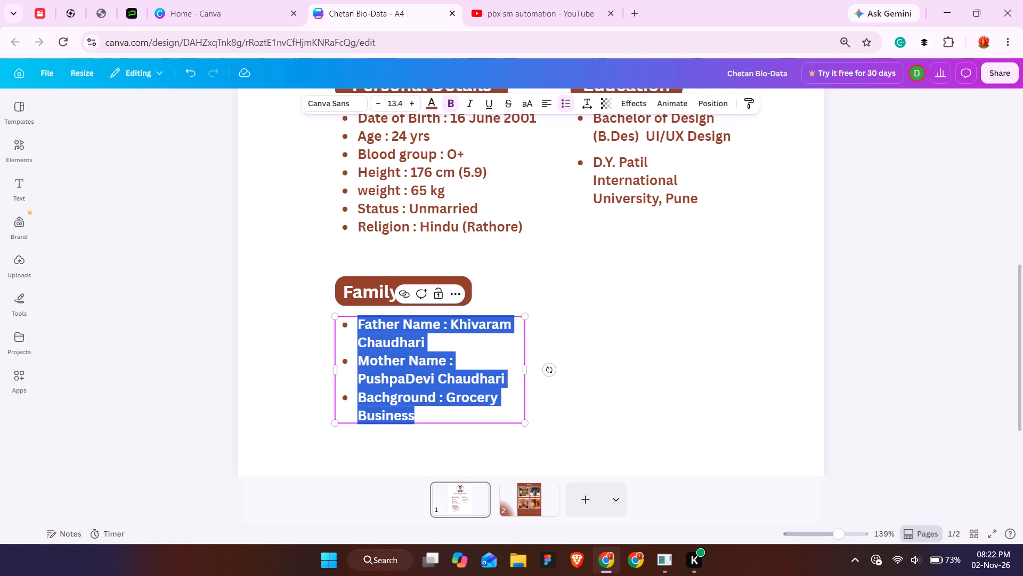
click(434, 399)
key(BackSpace)
key(BackSpace)
key(BackSpace)
key(BackSpace)
key(BackSpace)
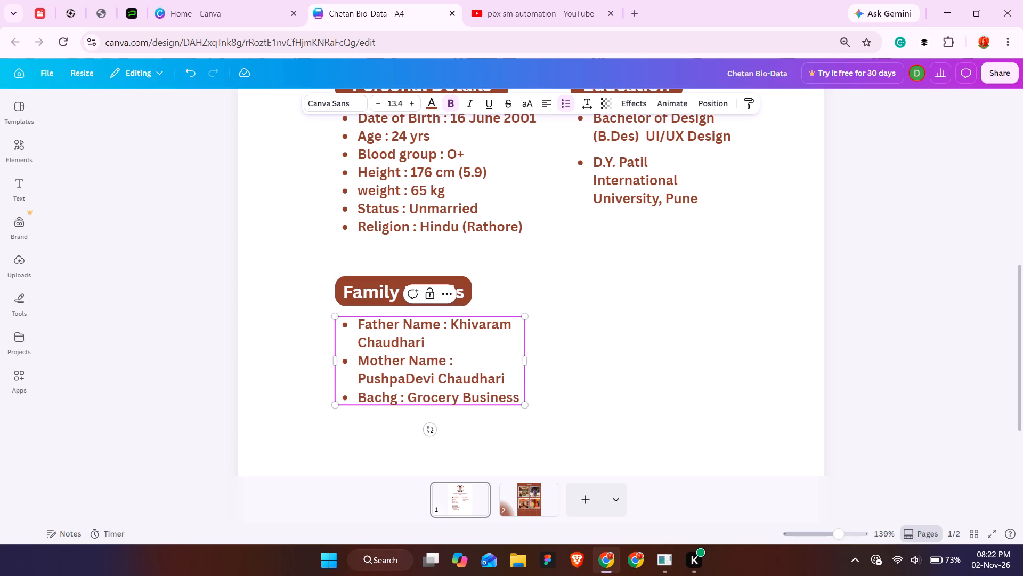
key(BackSpace)
key(BackSpace)
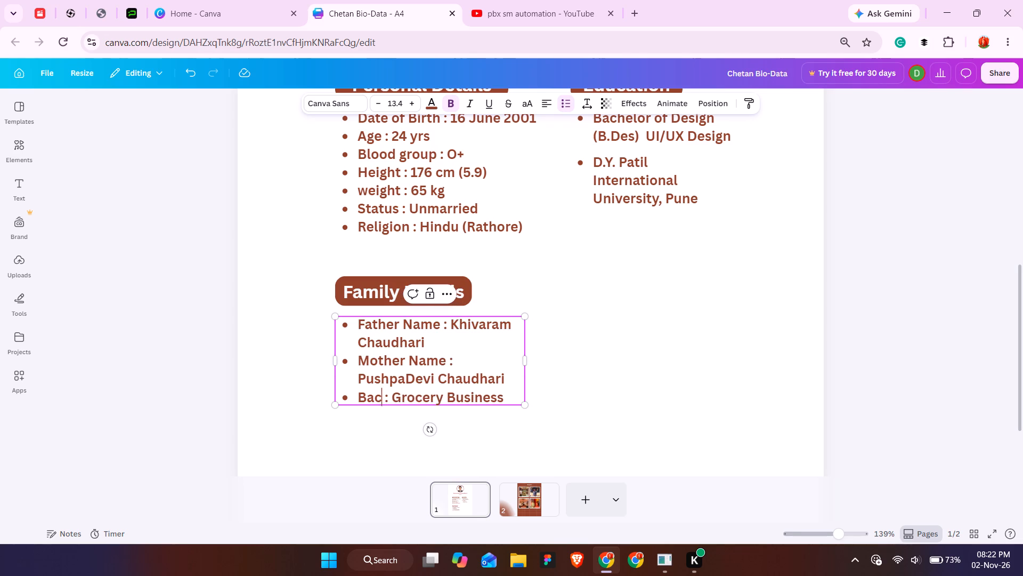
key(BackSpace)
key(BackSpace)
key(BackSpace)
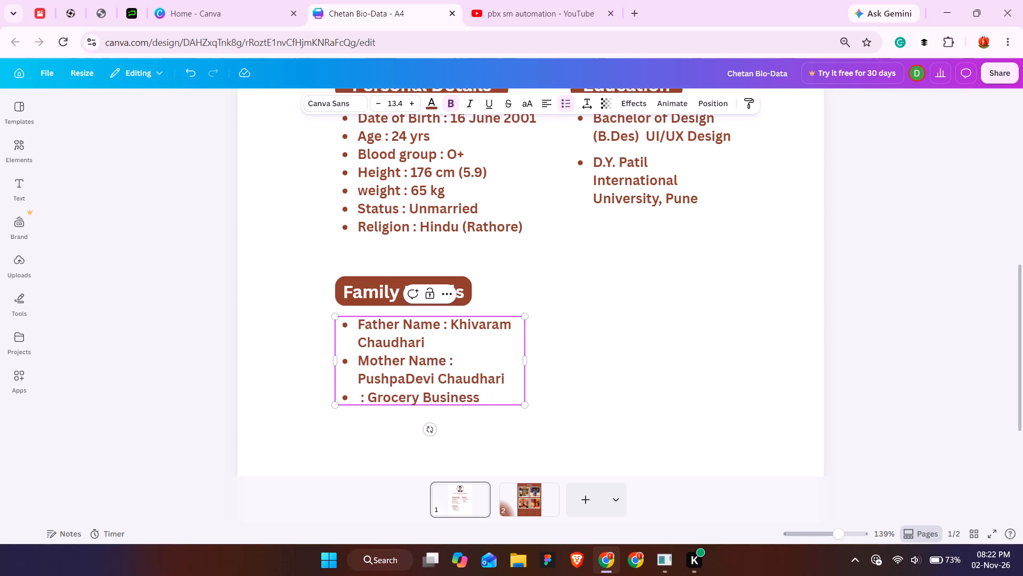
text(siness)
Change the value of the Business entry in the Family Details list to "Grocery Mart".
click(424, 419)
key(BackSpace)
key(BackSpace)
key(BackSpace)
key(BackSpace)
key(BackSpace)
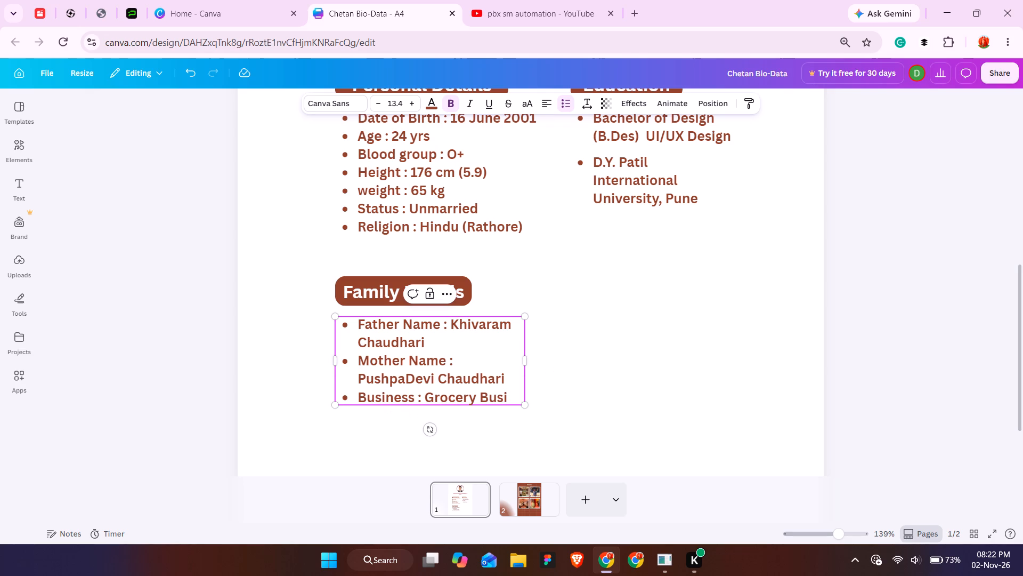
key(BackSpace)
key(BackSpace)
key(BackSpace)
key(BackSpace)
text(/)
key(space)
key(BackSpace)
key(BackSpace)
key(space)
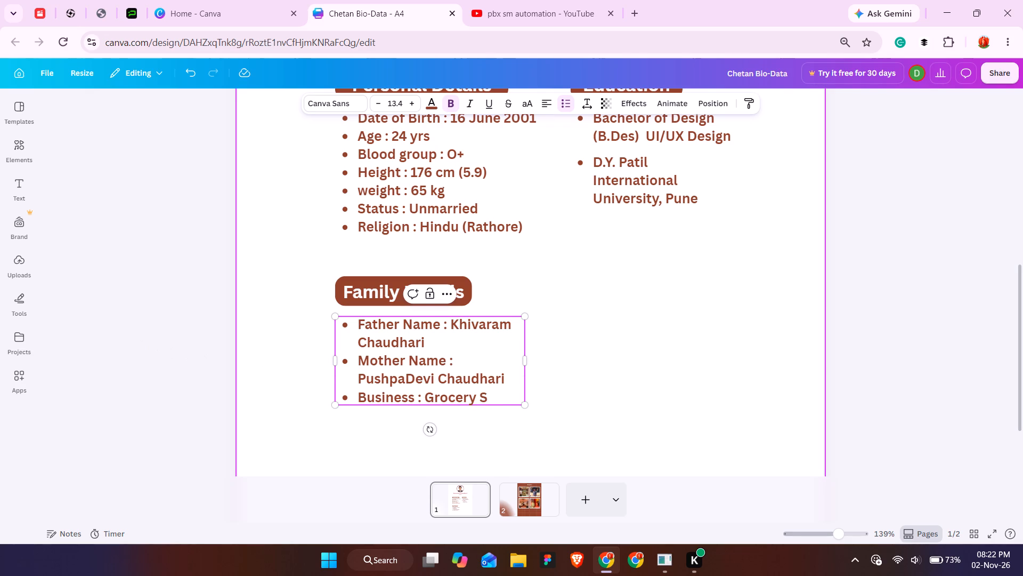
key(BackSpace)
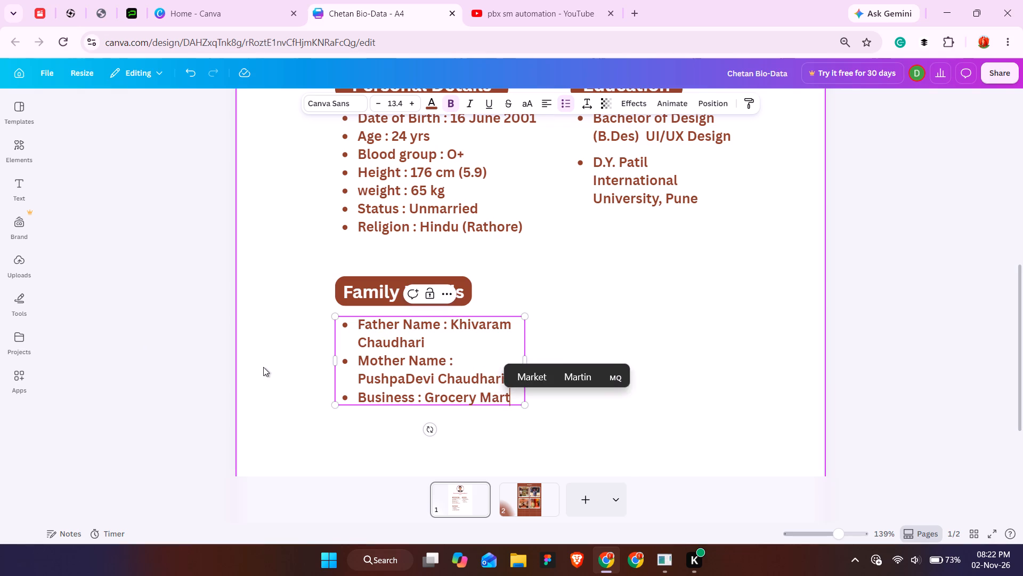
click(210, 359)
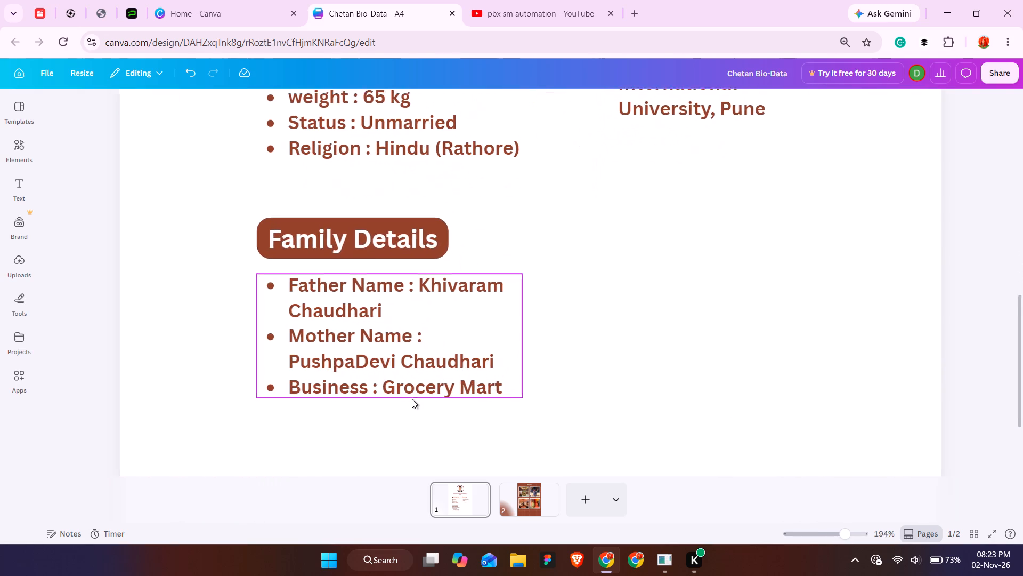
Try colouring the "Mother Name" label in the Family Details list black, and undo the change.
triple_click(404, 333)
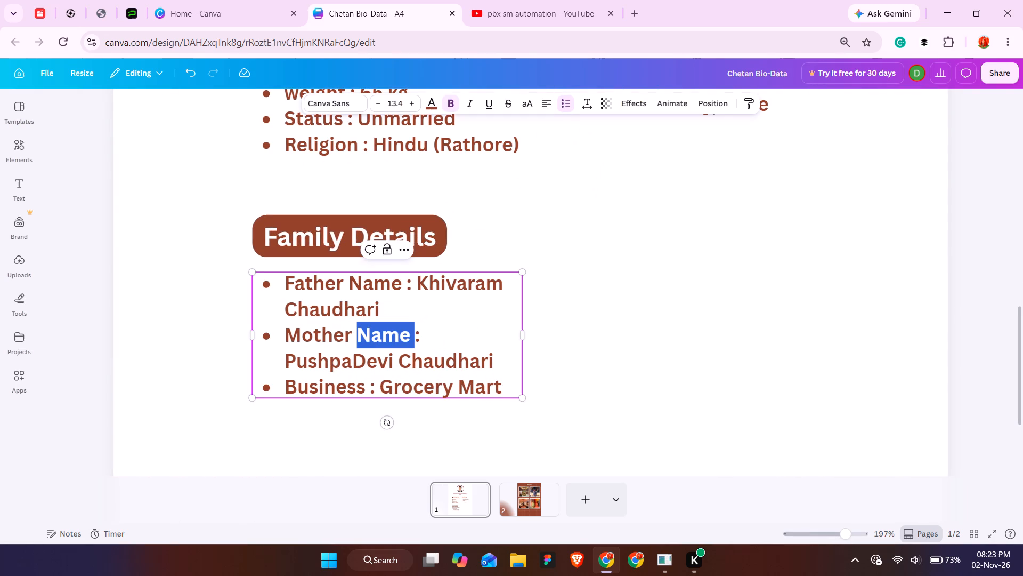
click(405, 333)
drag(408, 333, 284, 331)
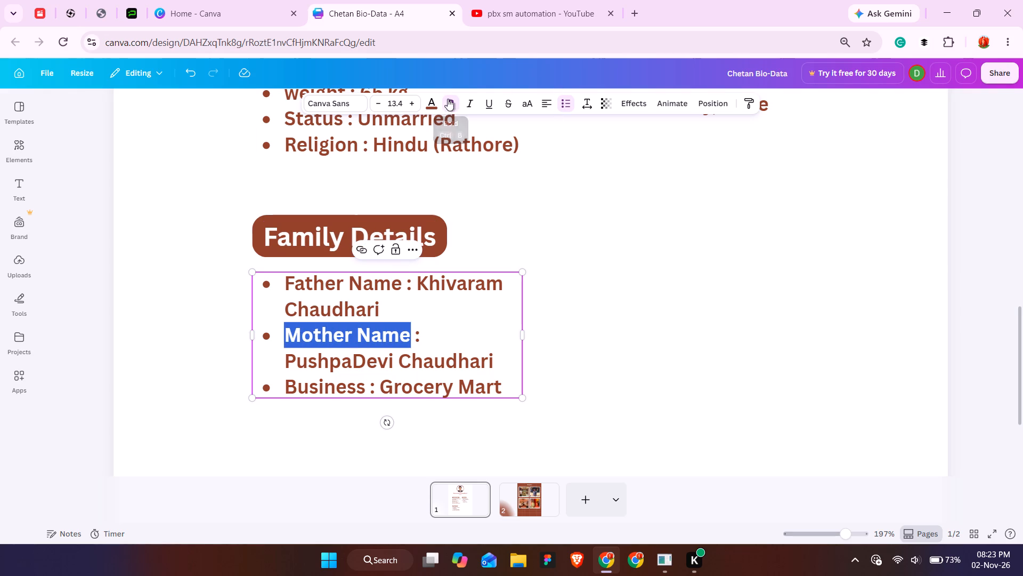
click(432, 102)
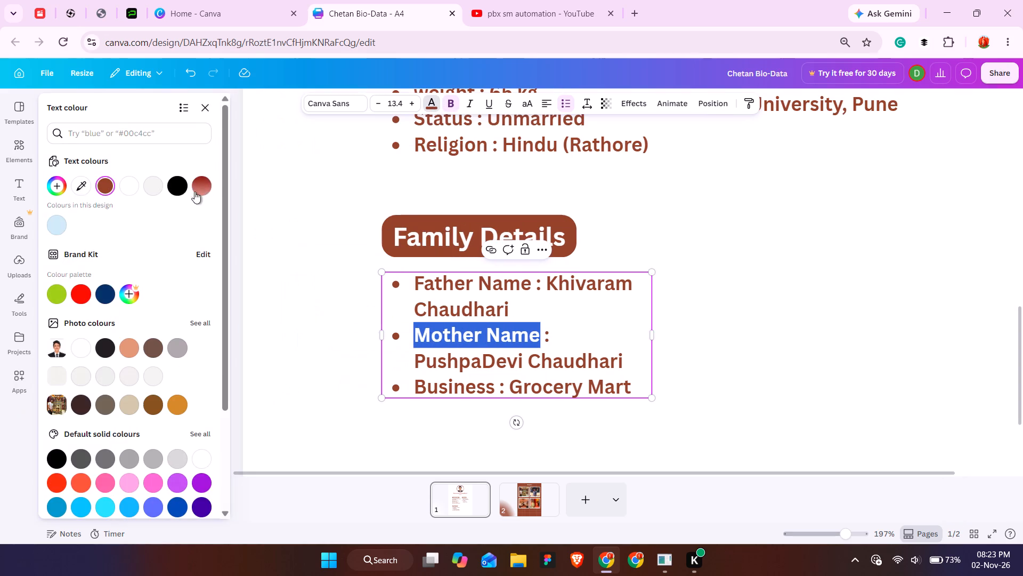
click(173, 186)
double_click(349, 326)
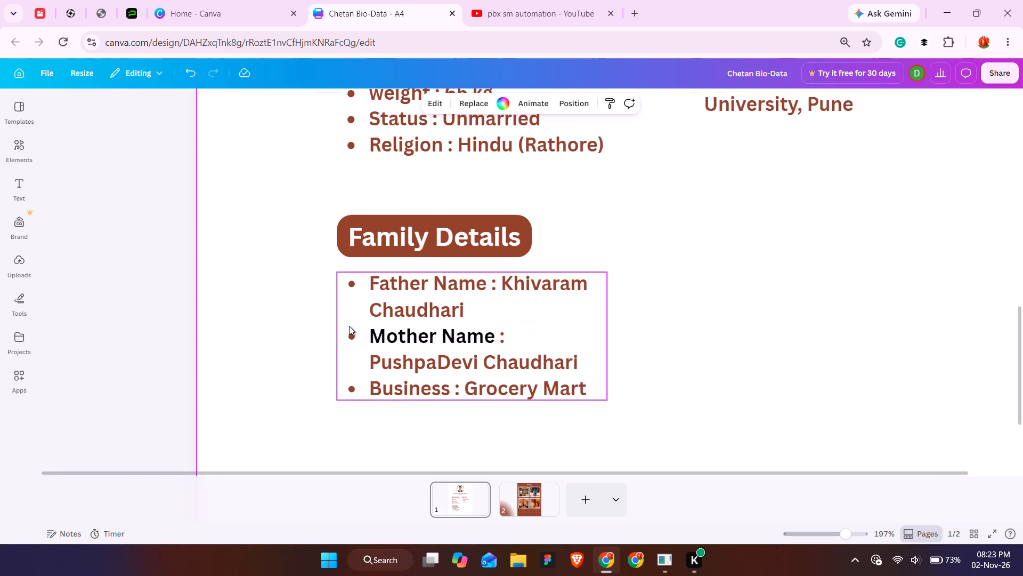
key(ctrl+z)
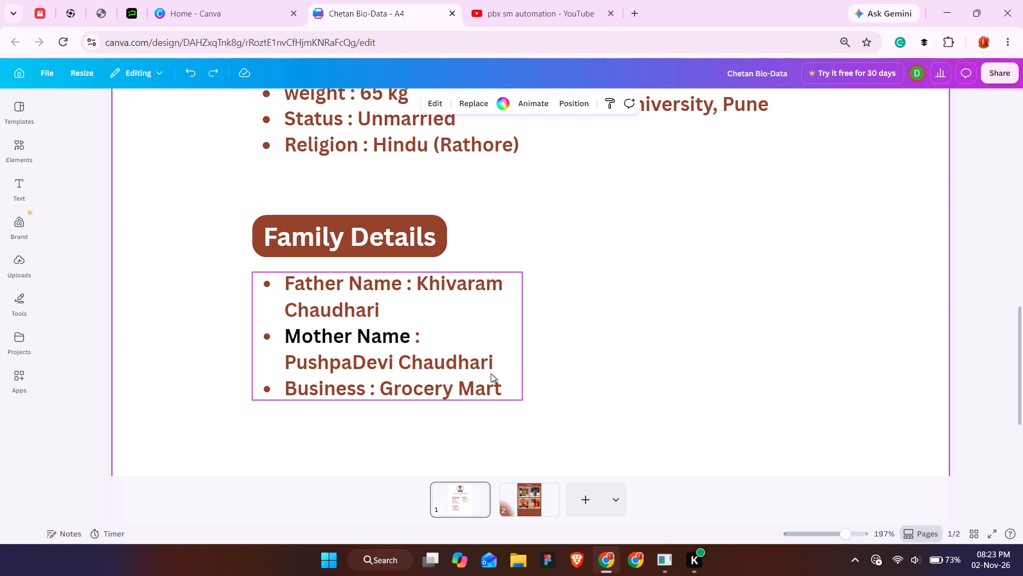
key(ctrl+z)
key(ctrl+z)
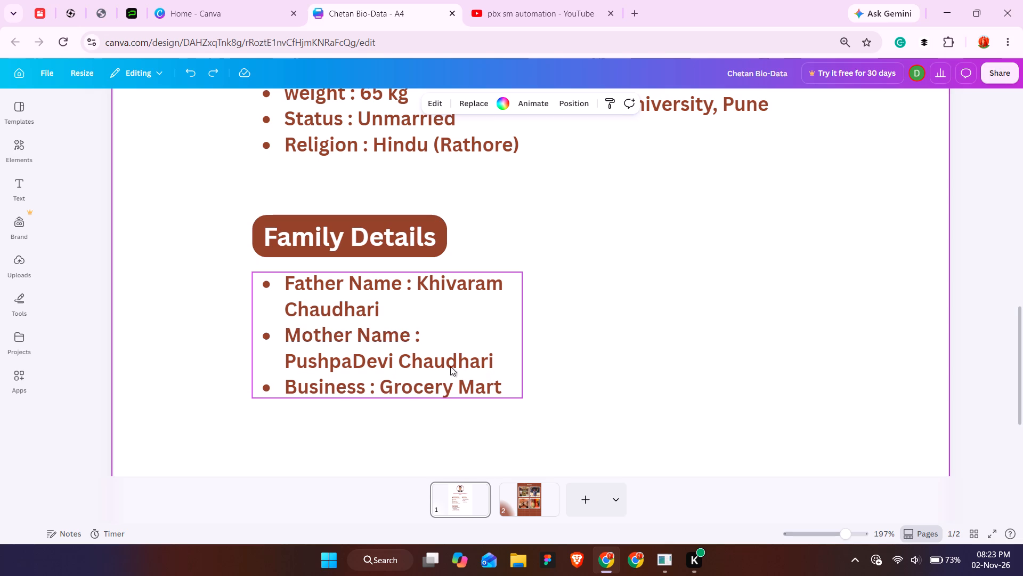
Widen the Family Details list's text box so the mother's name starts on the same line as its label.
click(504, 318)
drag(525, 335, 564, 333)
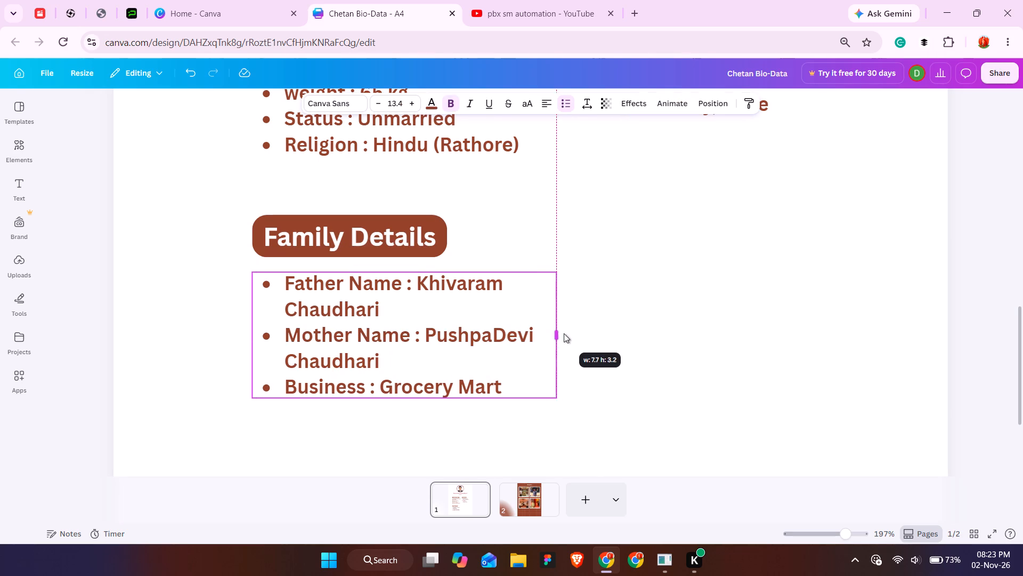
drag(564, 333, 639, 334)
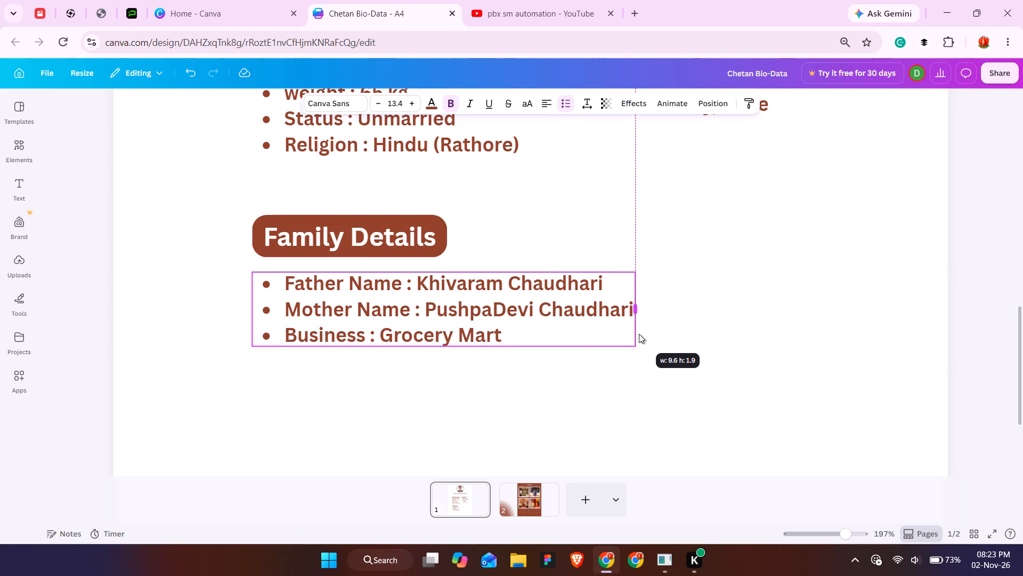
drag(639, 334, 591, 343)
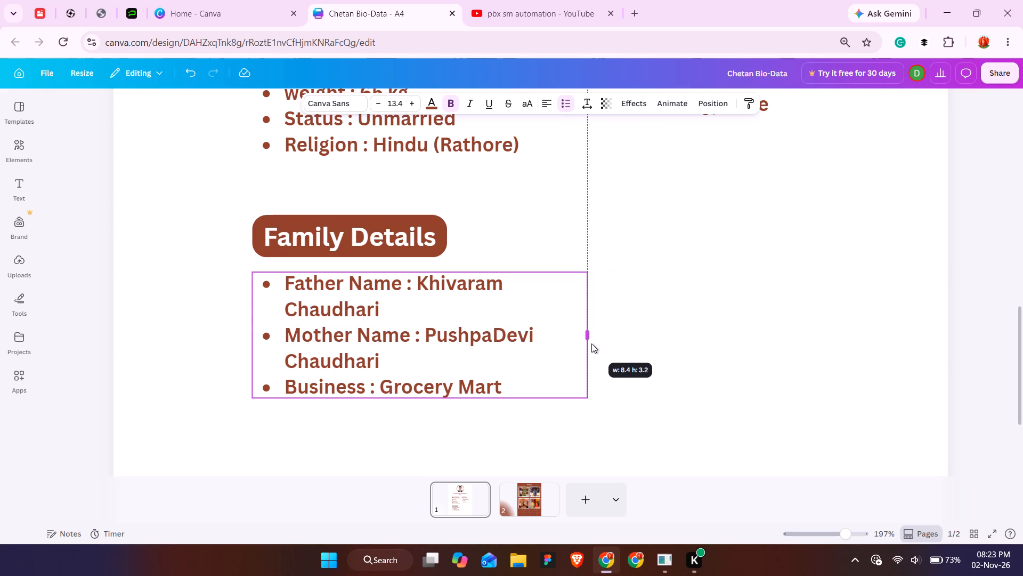
drag(591, 343, 602, 343)
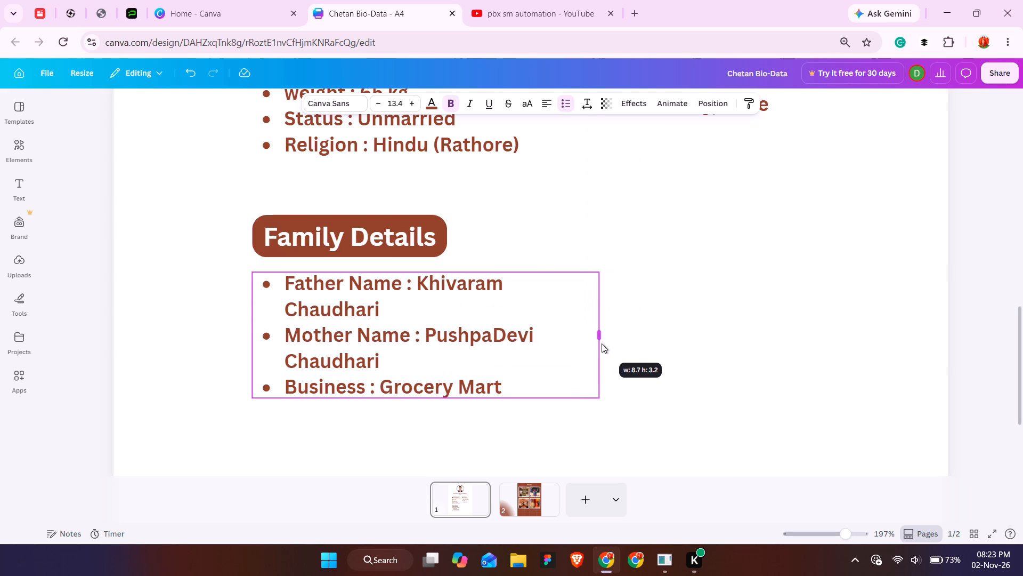
drag(602, 343, 573, 345)
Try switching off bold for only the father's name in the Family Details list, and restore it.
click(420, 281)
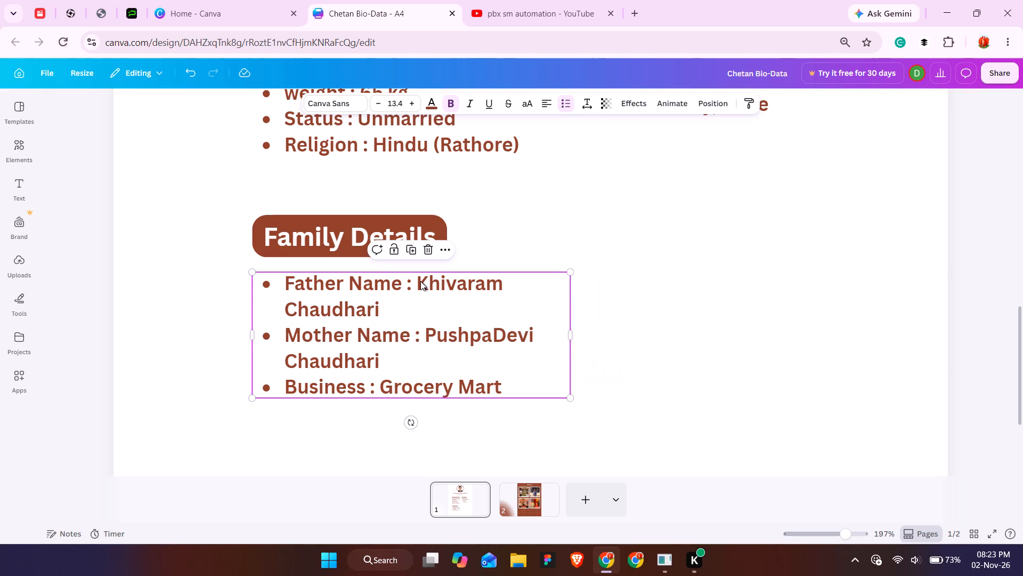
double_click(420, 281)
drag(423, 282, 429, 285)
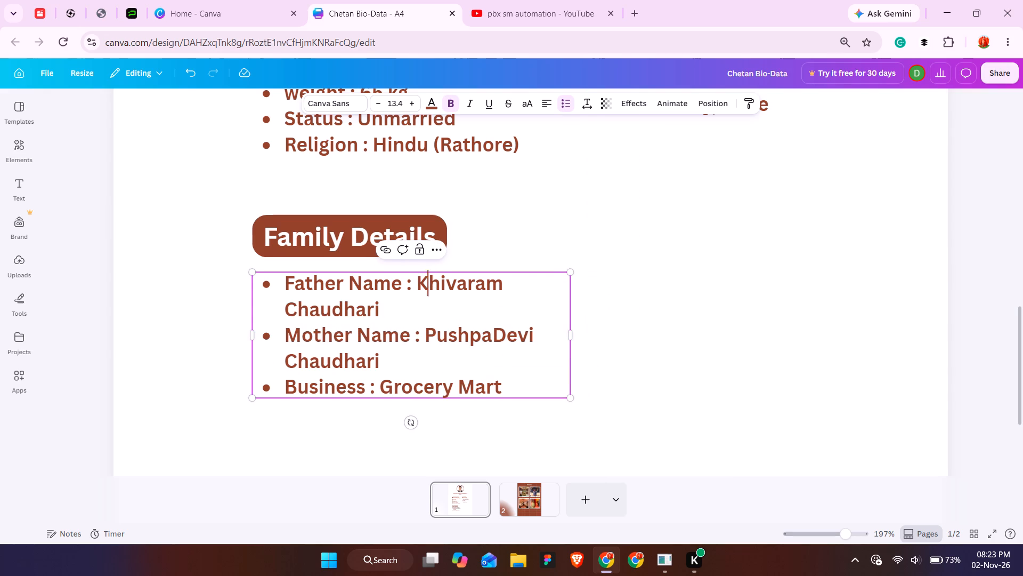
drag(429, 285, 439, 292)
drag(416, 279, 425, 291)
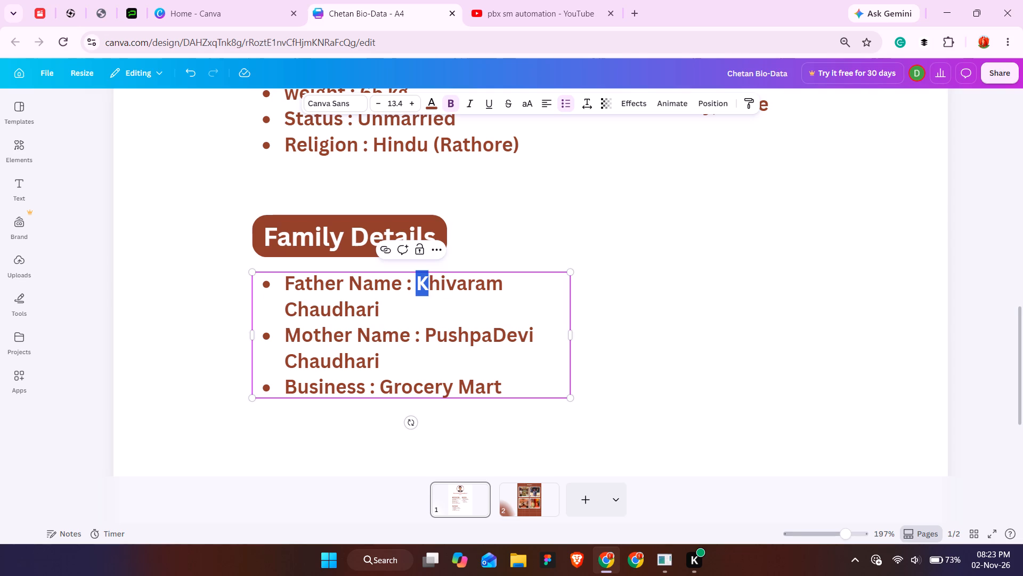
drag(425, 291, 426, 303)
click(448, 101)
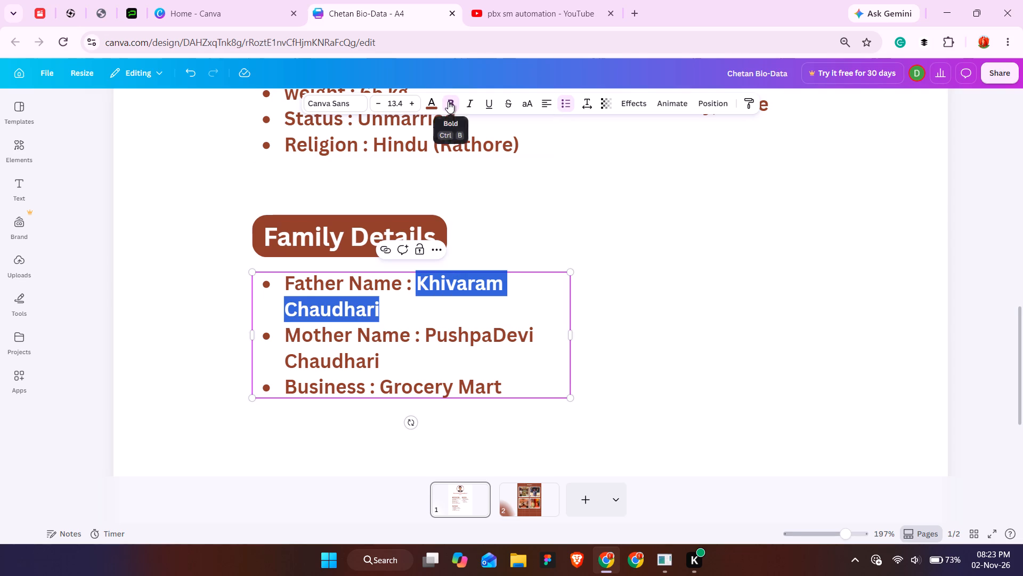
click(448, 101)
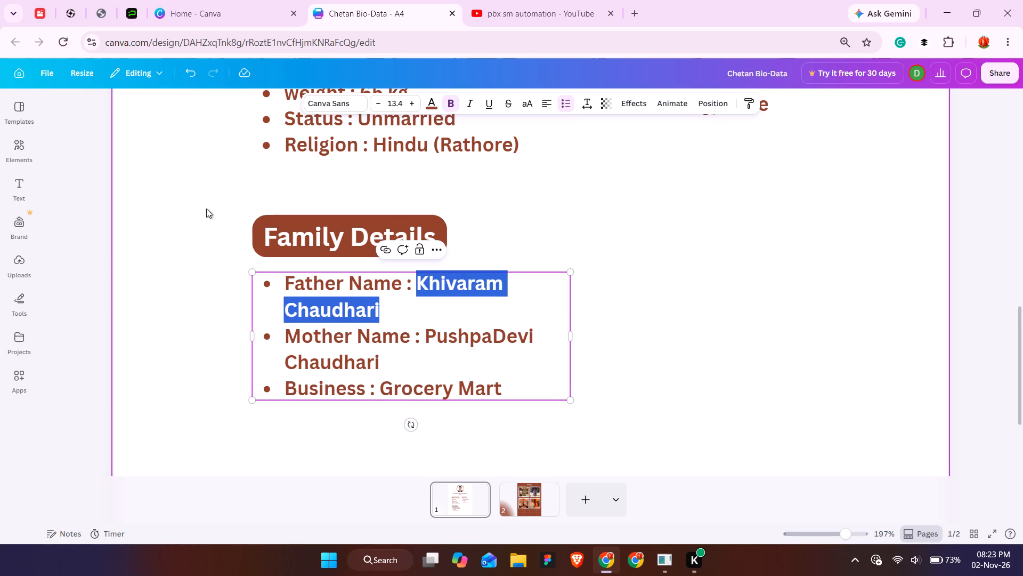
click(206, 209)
Remove bold from the whole Family Details list, keeping its heading bold.
click(314, 280)
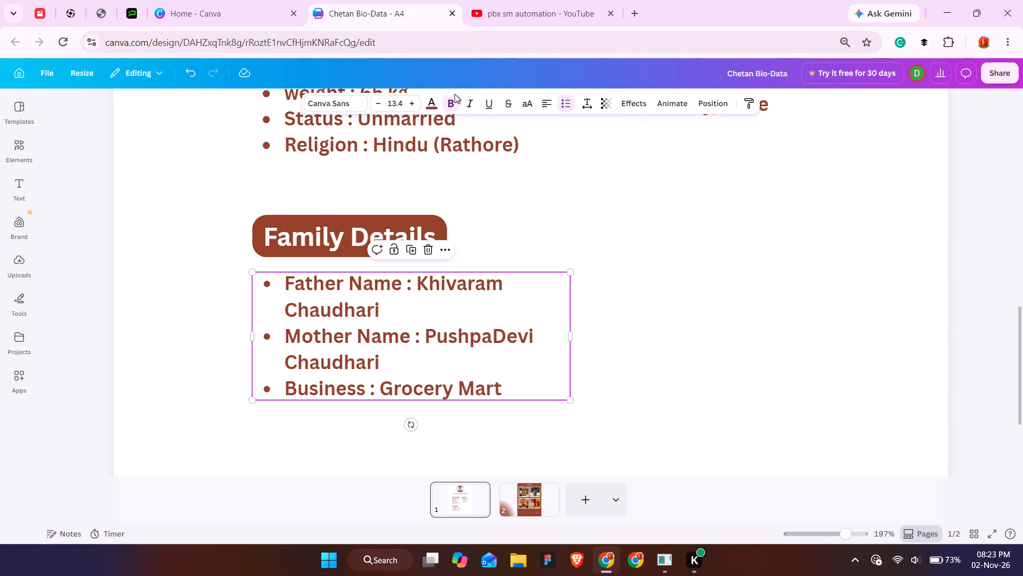
click(450, 99)
click(194, 263)
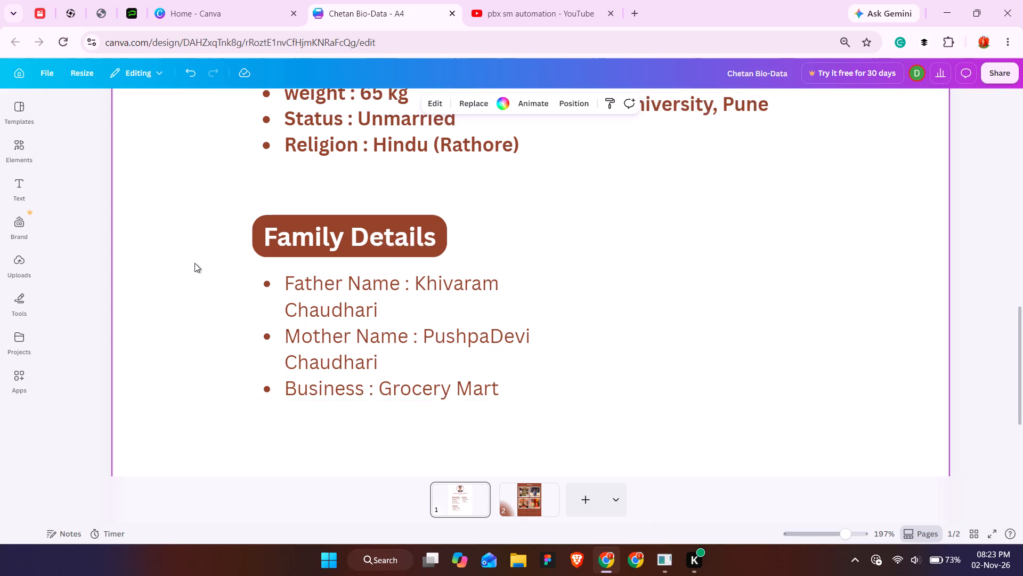
Remove bold from the whole Personal Details list.
scroll(194, 263, up, 1)
click(320, 188)
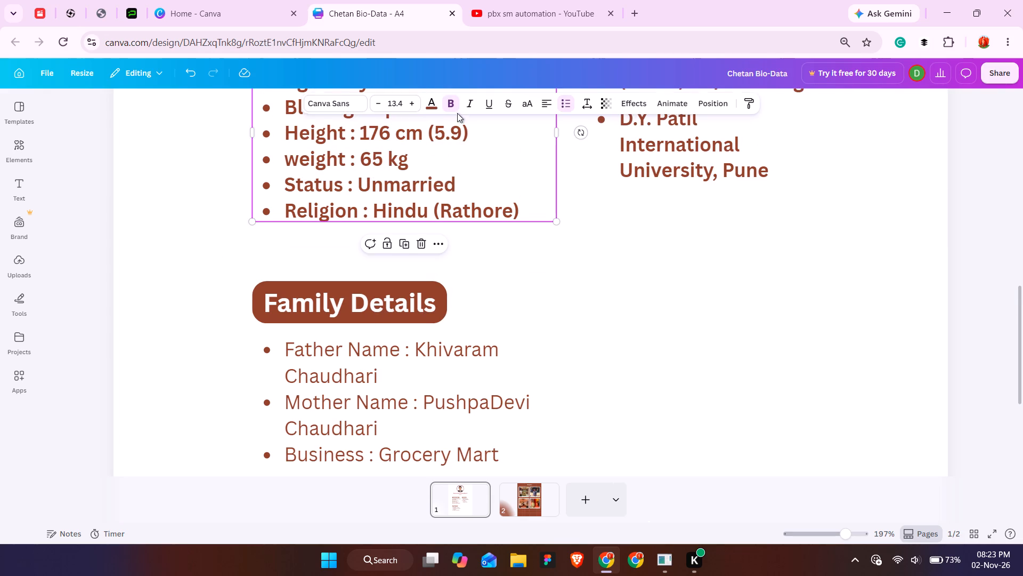
click(454, 108)
Remove bold from both Education entries, the university and the Bachelor of Design degree.
click(654, 161)
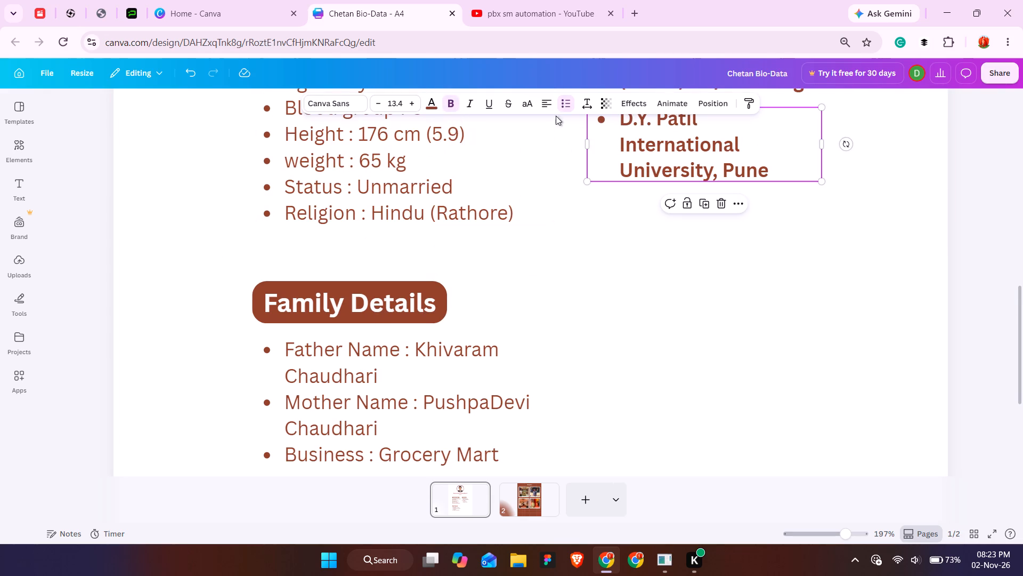
click(453, 101)
scroll(541, 216, up, 2)
click(637, 287)
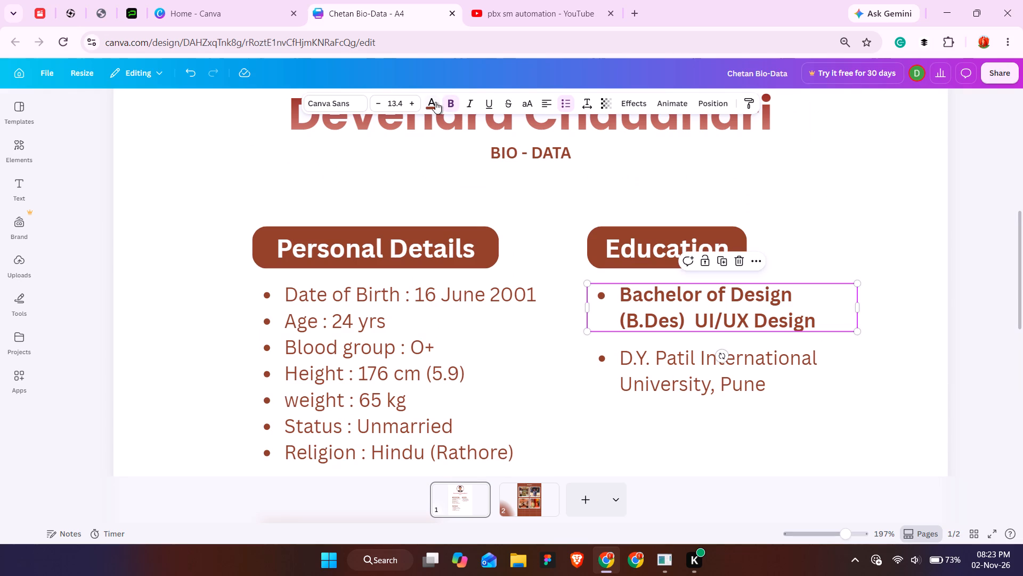
click(445, 105)
scroll(332, 267, down, 2)
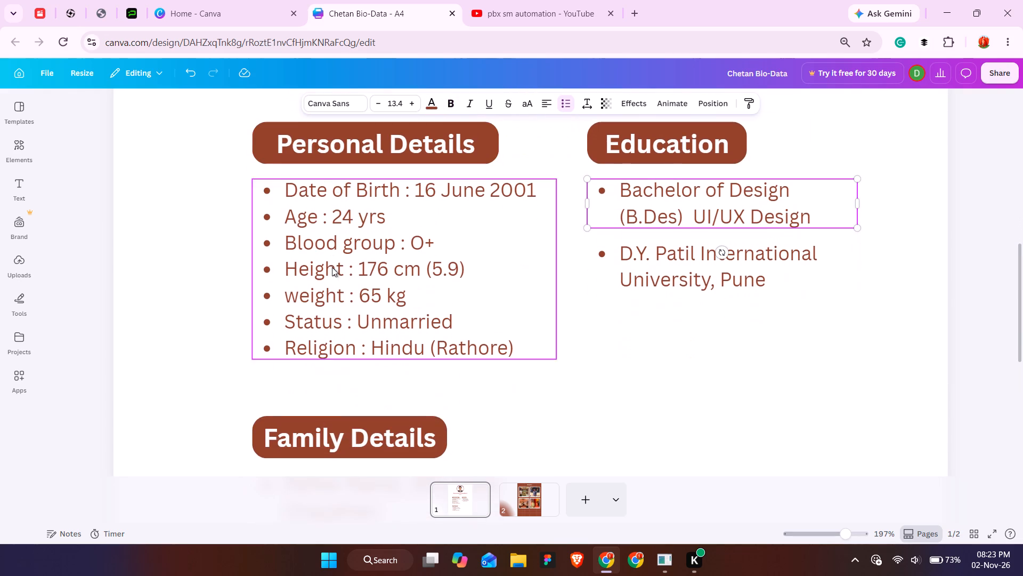
Review page 1 from the photo and name heading down through the Personal, Education and Family Details sections.
click(143, 268)
scroll(143, 268, down, 3)
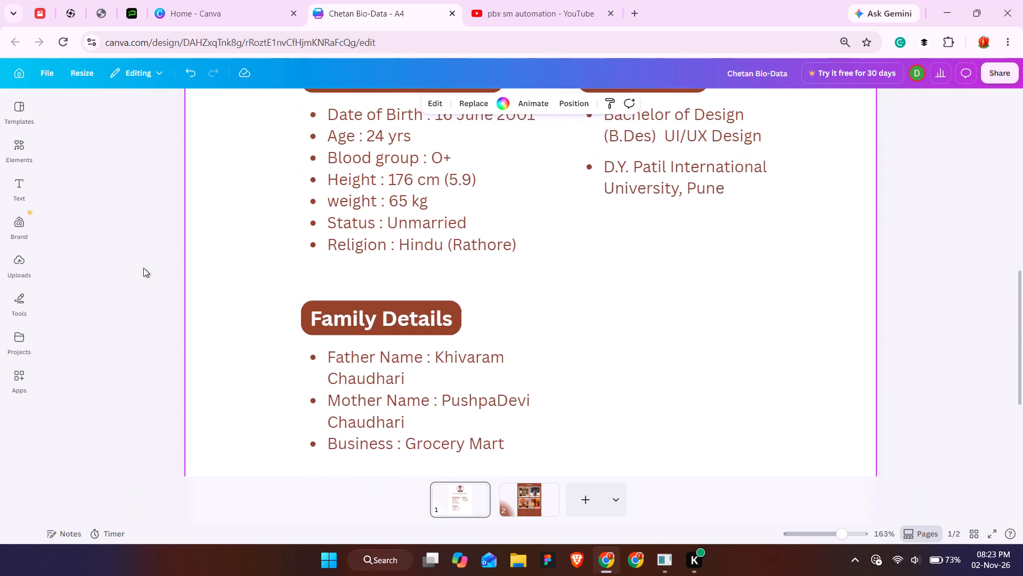
scroll(143, 268, up, 1)
scroll(143, 268, down, 2)
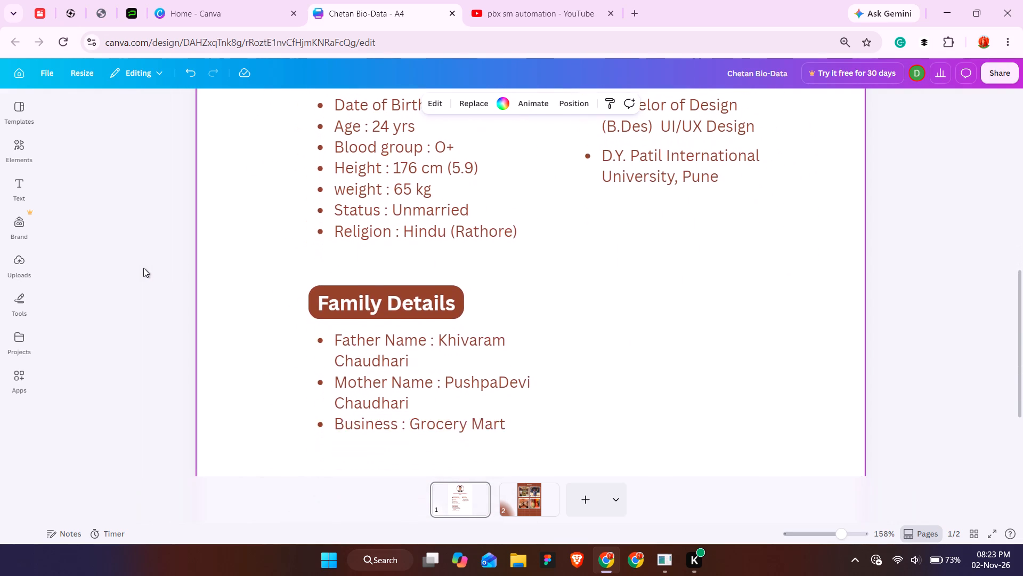
scroll(143, 268, up, 1)
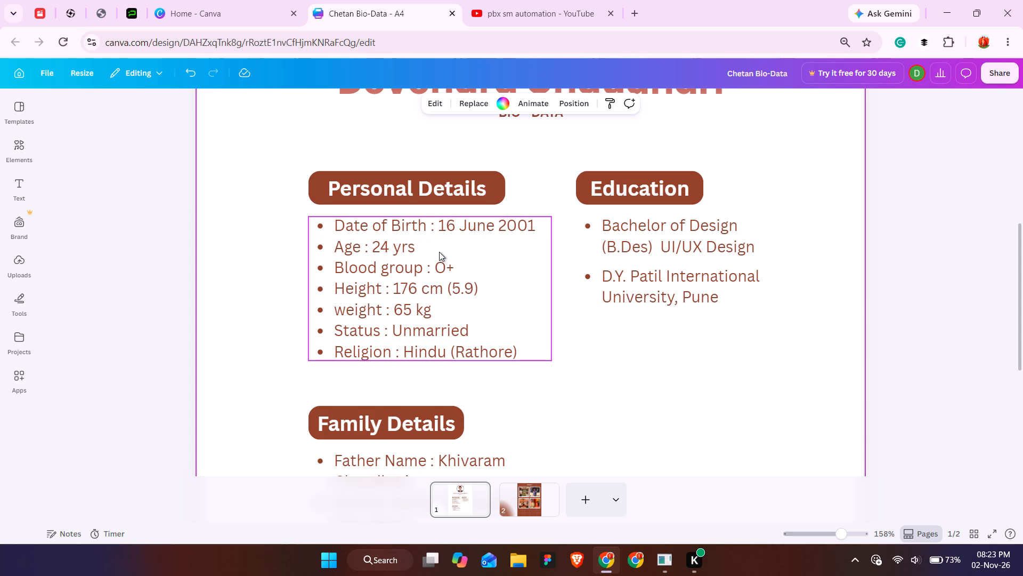
scroll(439, 252, up, 1)
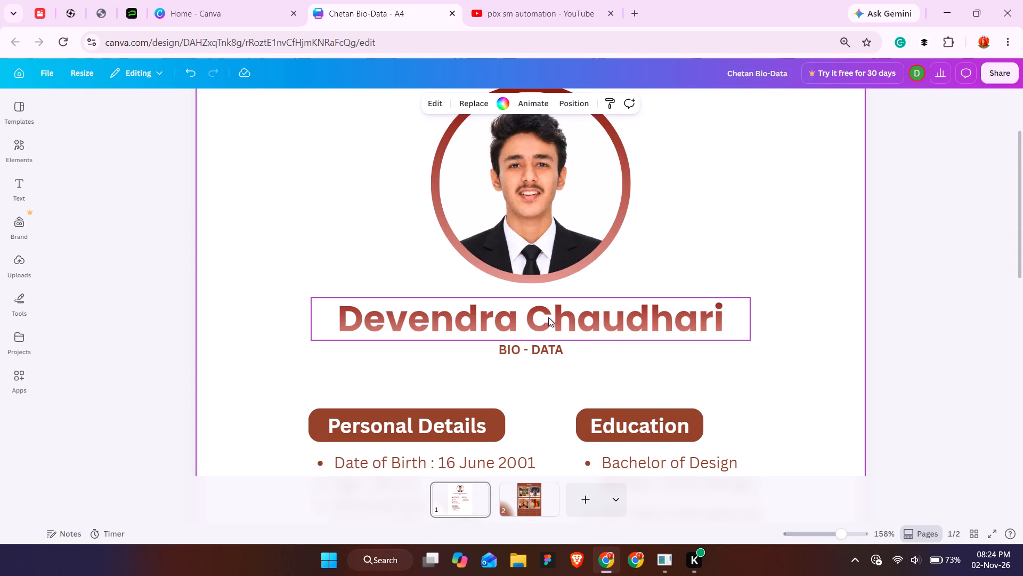
scroll(437, 352, down, 1)
scroll(387, 352, down, 1)
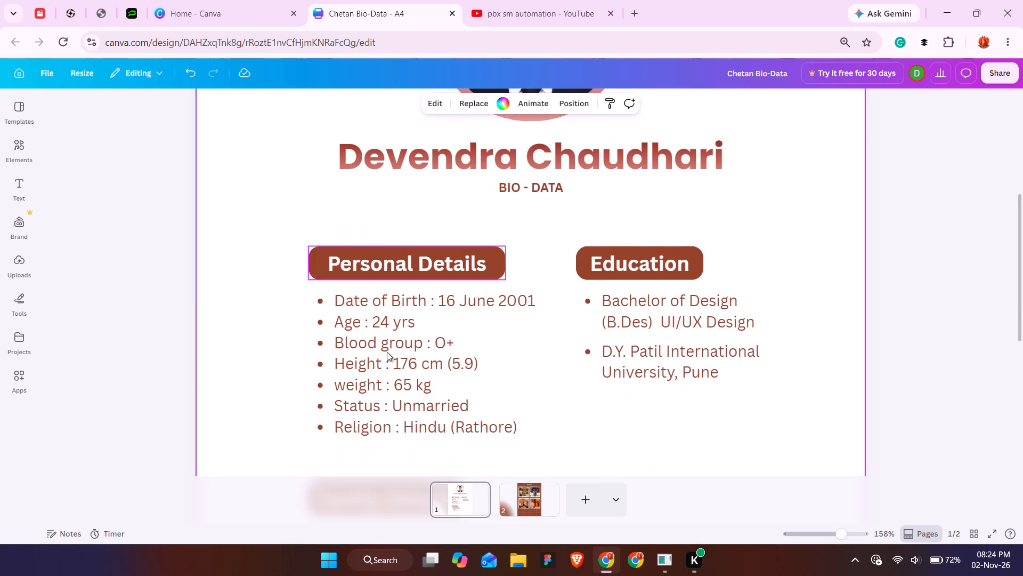
scroll(387, 352, down, 1)
click(363, 305)
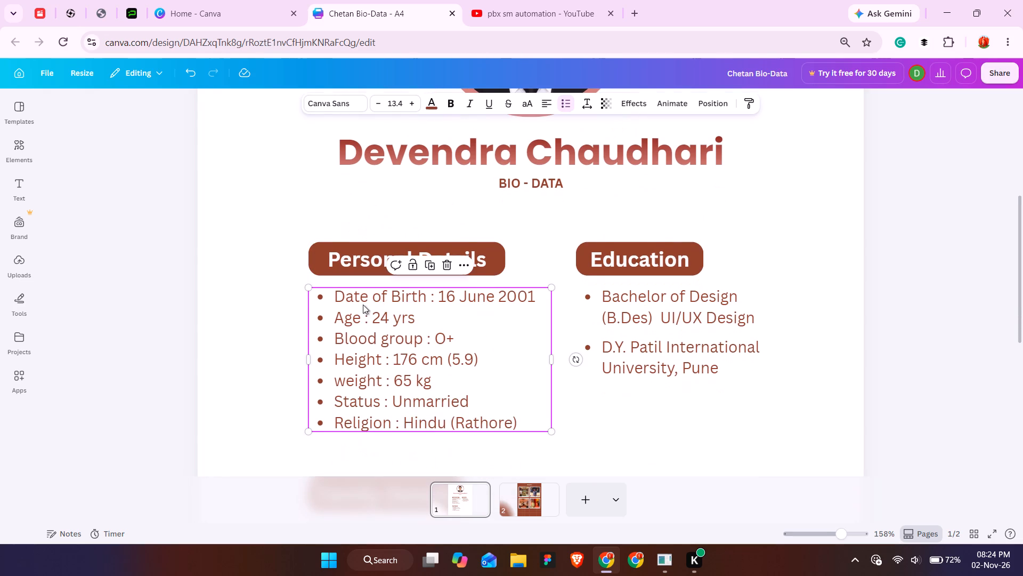
click(243, 245)
scroll(243, 245, up, 1)
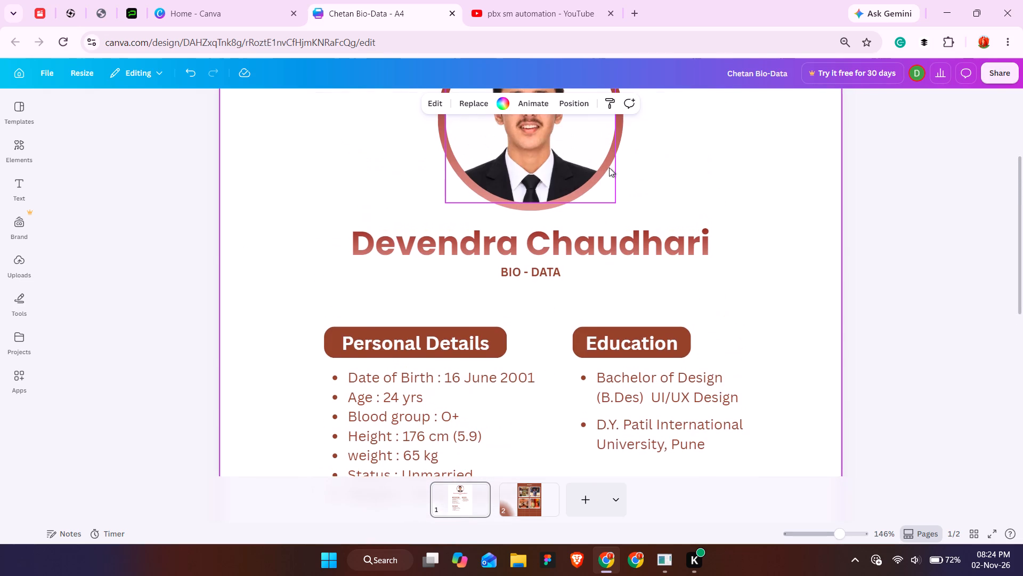
scroll(592, 174, up, 1)
scroll(592, 174, down, 1)
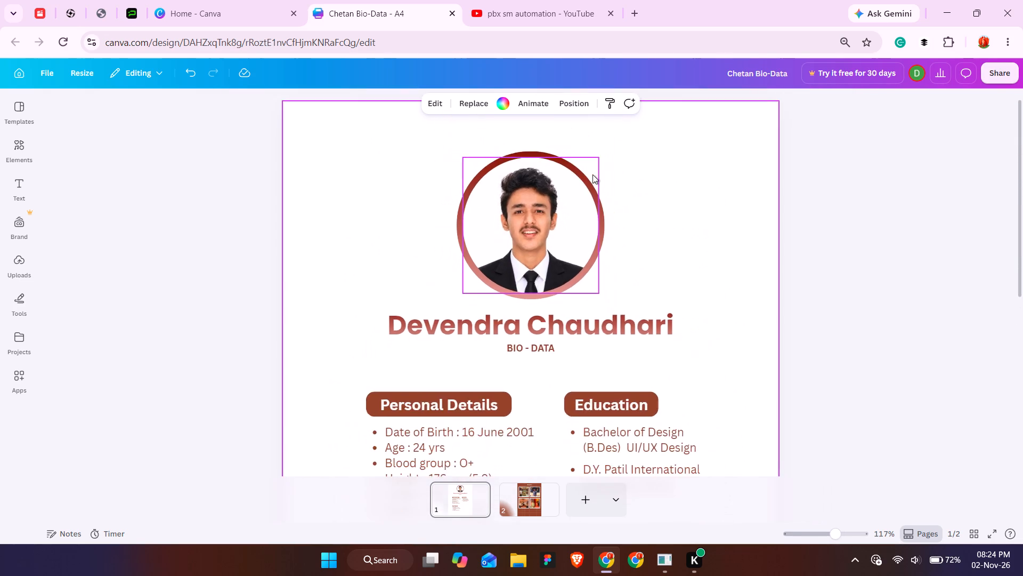
Change the bracketed feet value in the Height entry of Personal Details to 5.10.
scroll(592, 174, down, 1)
scroll(443, 310, down, 1)
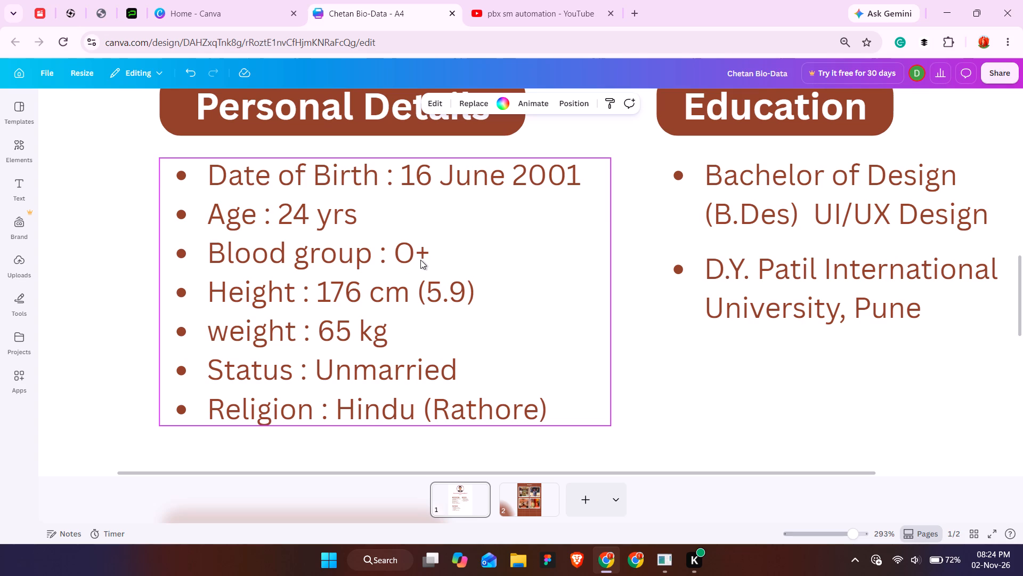
double_click(474, 308)
double_click(453, 292)
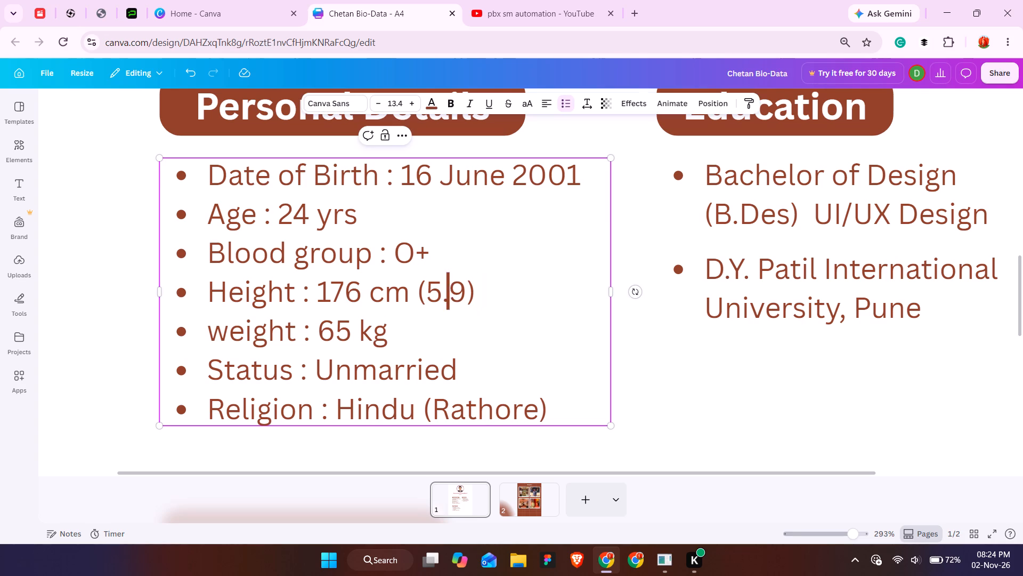
key(Right)
key(BackSpace)
text(10)
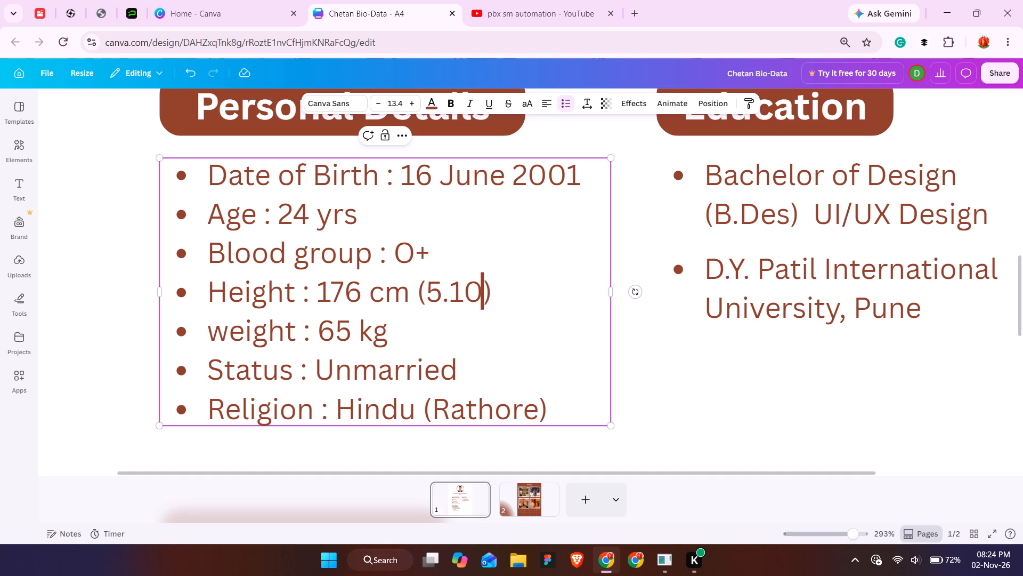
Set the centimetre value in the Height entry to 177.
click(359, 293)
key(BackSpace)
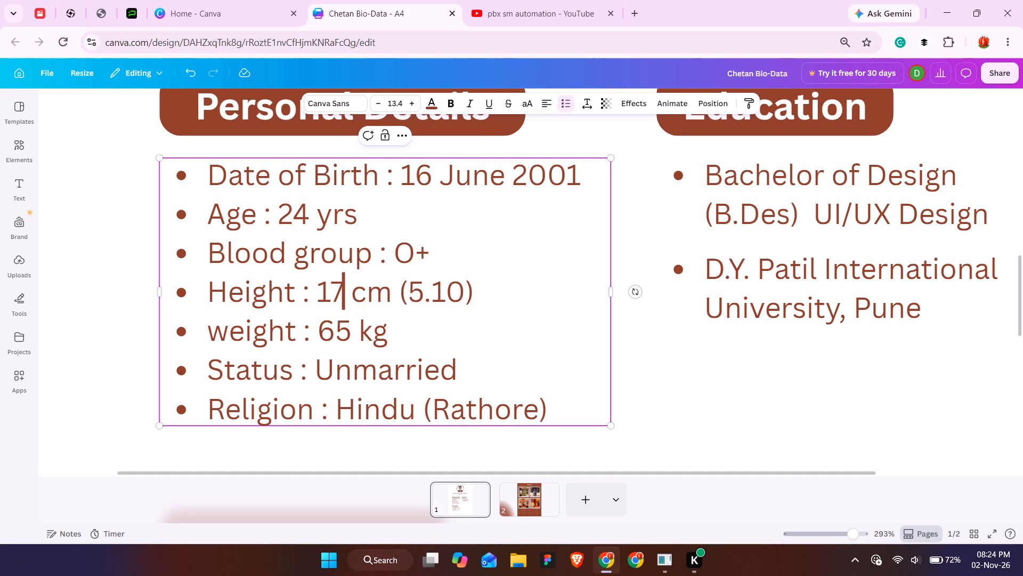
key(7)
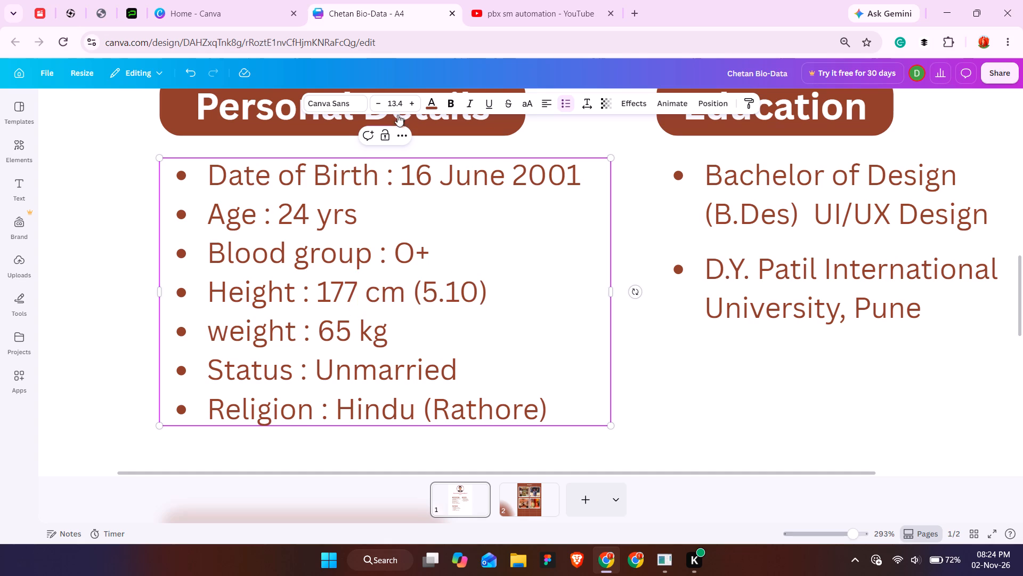
Remove the centimetre value and the brackets from the Height entry and add the unit so it reads 5.10 ft.
key(Right)
key(Right)
key(Right)
key(Right)
key(BackSpace)
key(BackSpace)
key(BackSpace)
key(BackSpace)
key(BackSpace)
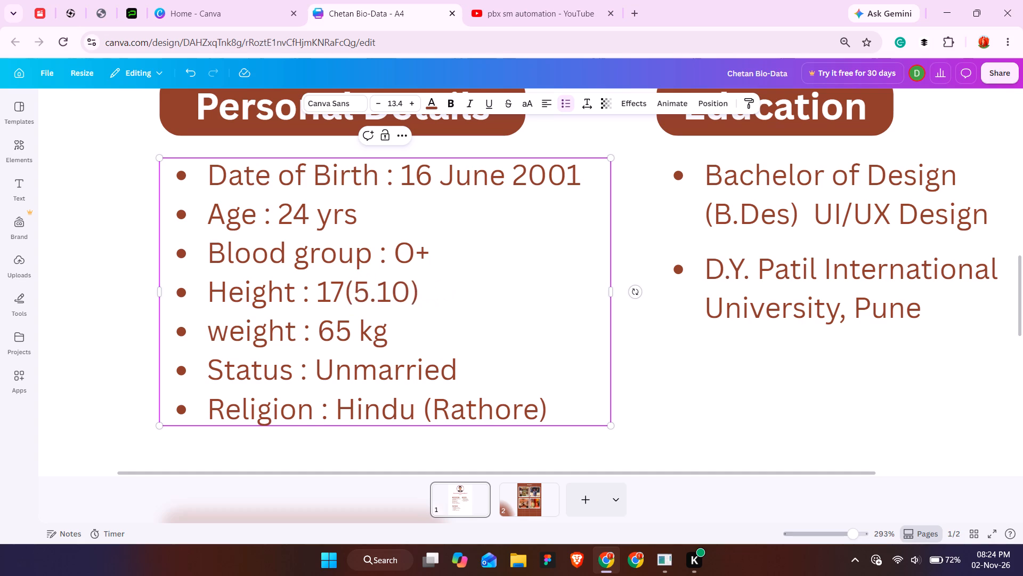
key(BackSpace)
key(BackSpace)
key(Right)
key(BackSpace)
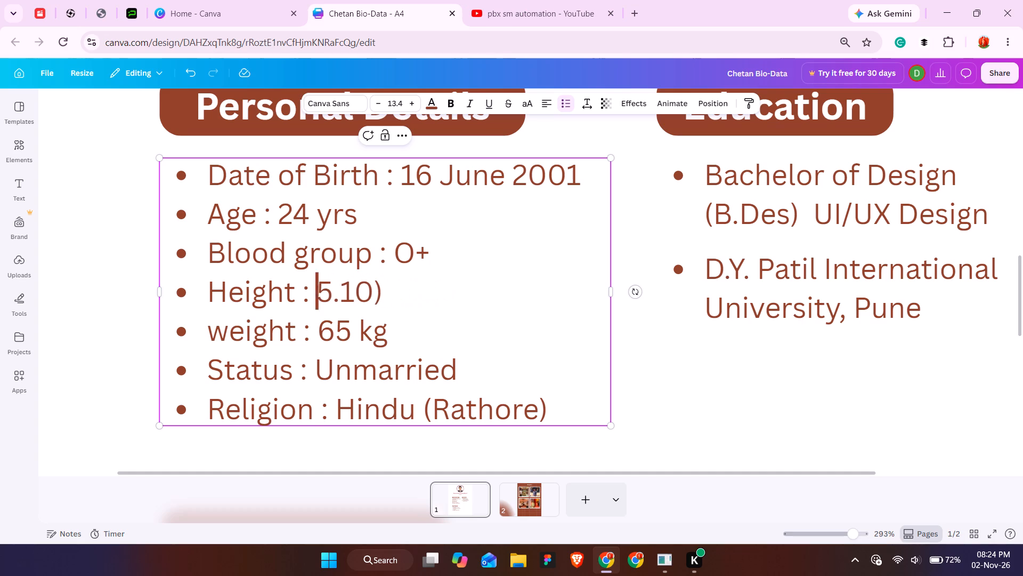
key(Right)
key(Right)
key(Right)
key(Right)
key(Right)
key(BackSpace)
key(space)
key(BackSpace)
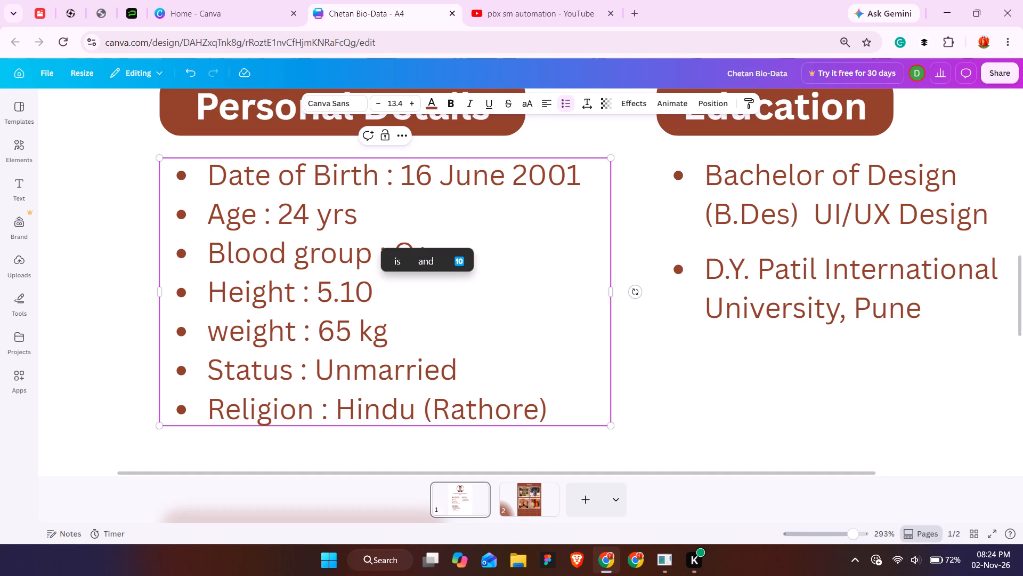
text(ft)
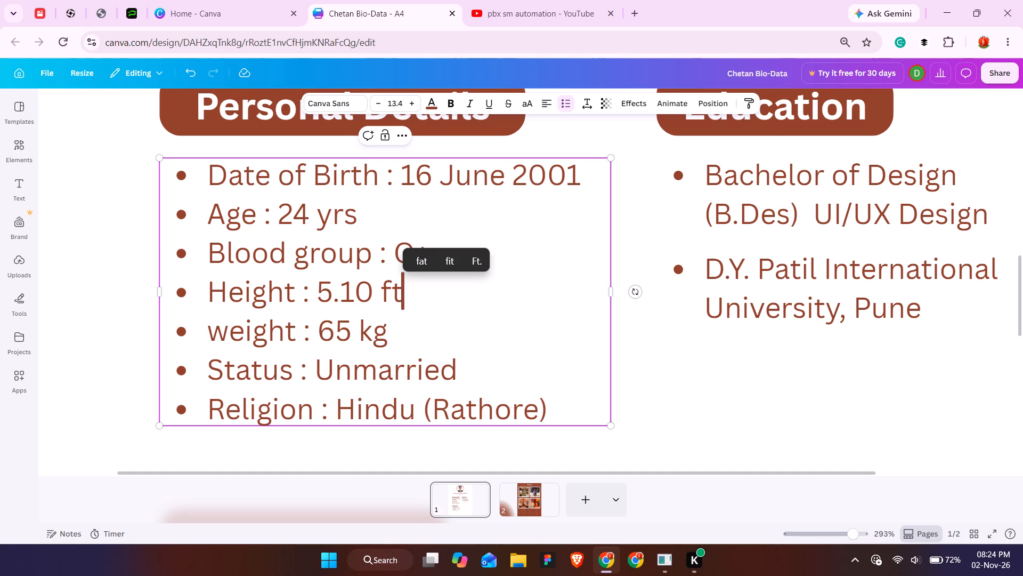
click(127, 277)
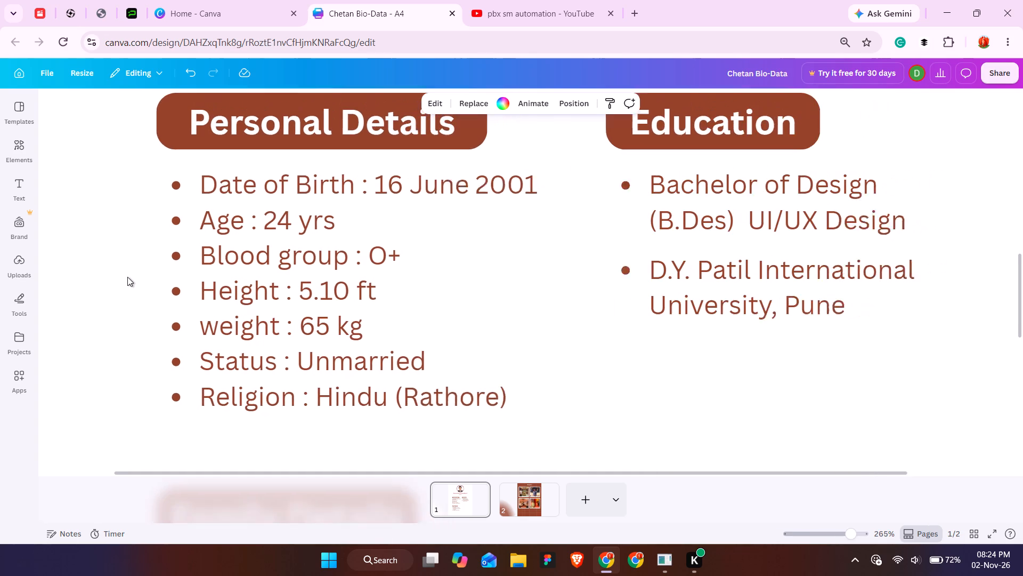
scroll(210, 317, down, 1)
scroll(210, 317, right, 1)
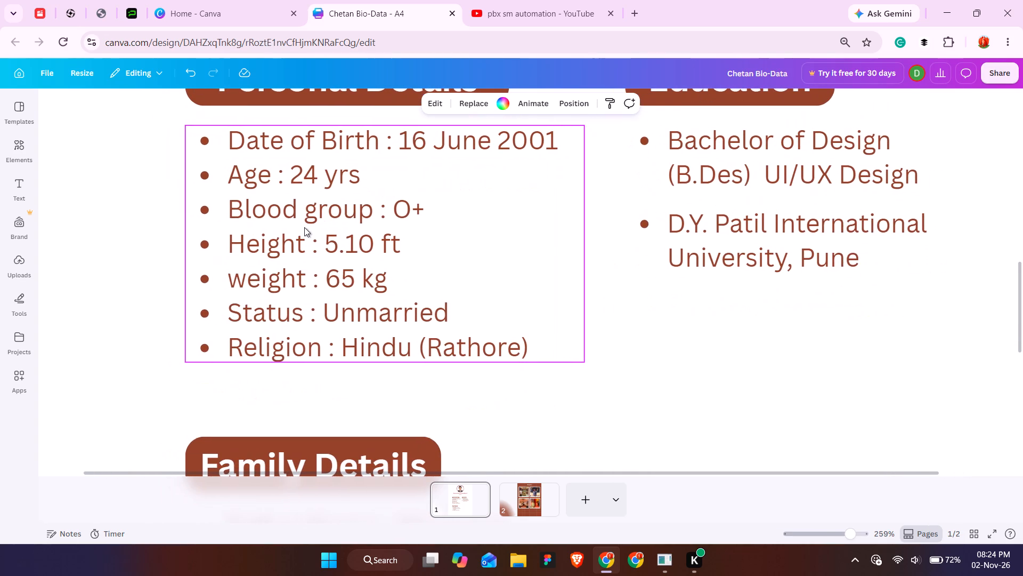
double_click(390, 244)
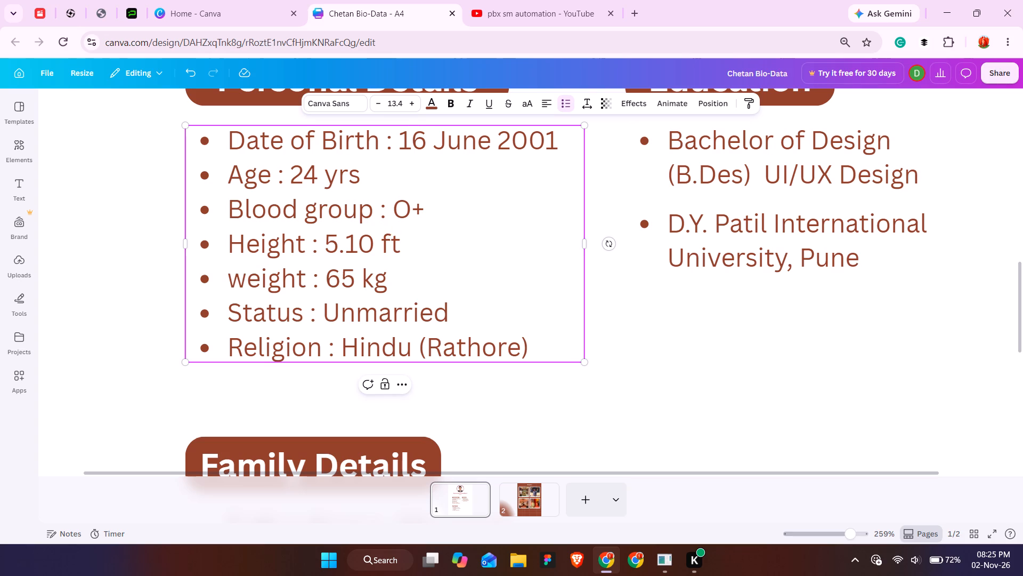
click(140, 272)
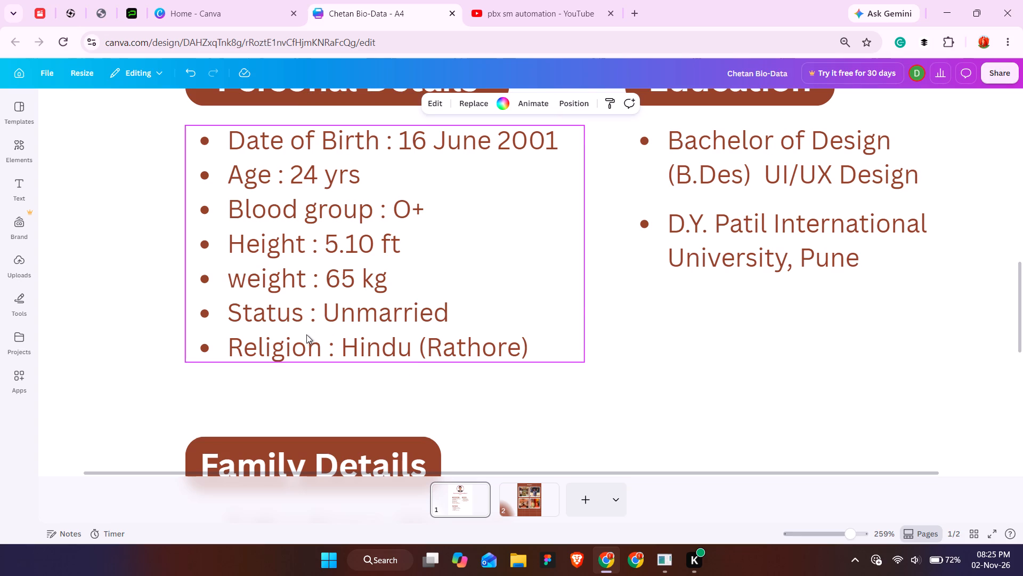
Delete the whole Status entry, including its bullet line, from the Personal Details list.
triple_click(410, 316)
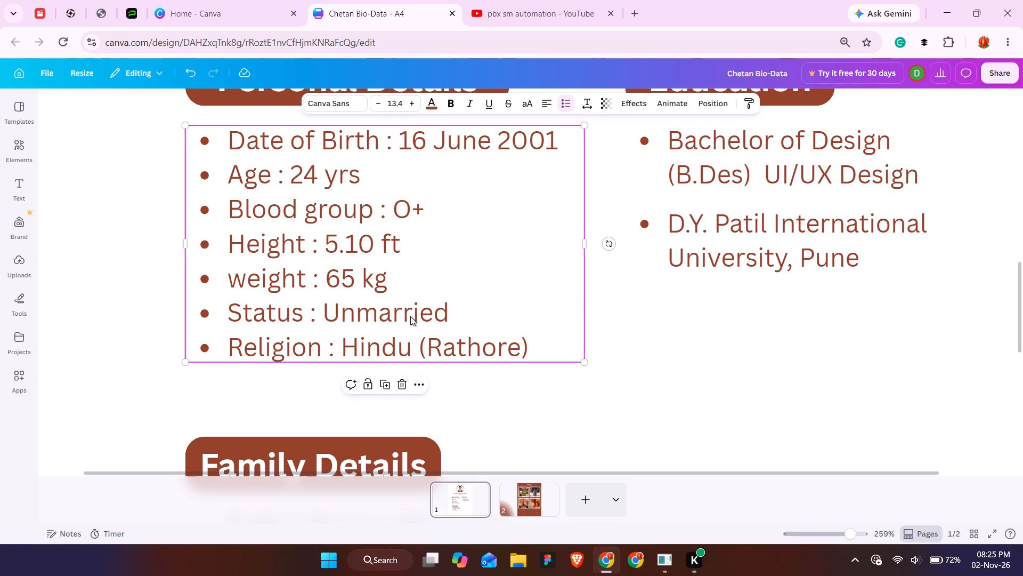
key(BackSpace)
key(BackSpace)
key(BackSpace)
key(BackSpace)
key(BackSpace)
key(BackSpace)
key(BackSpace)
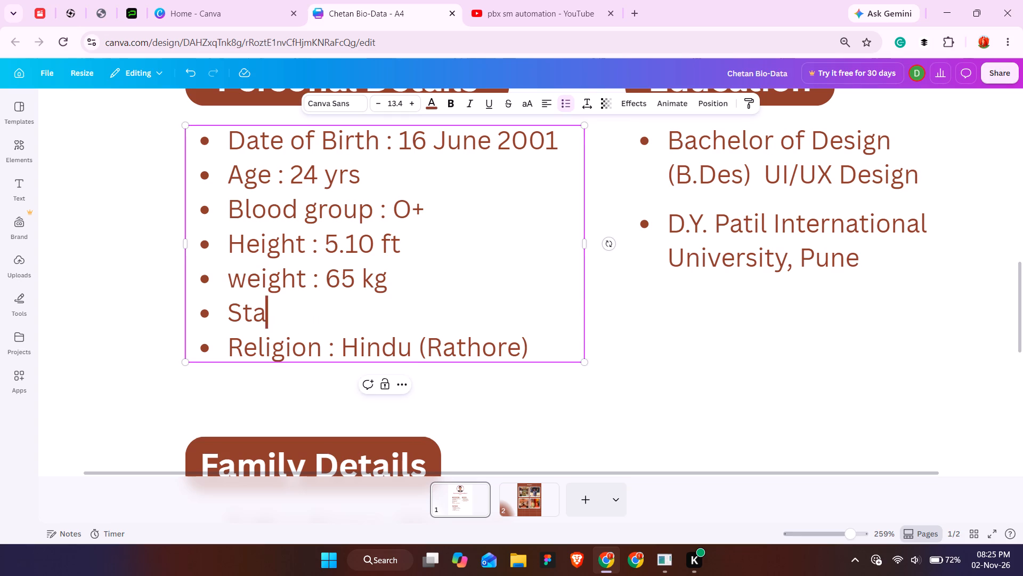
key(BackSpace)
key(BackSpace)
key(BackSpace)
key(BackSpace)
key(BackSpace)
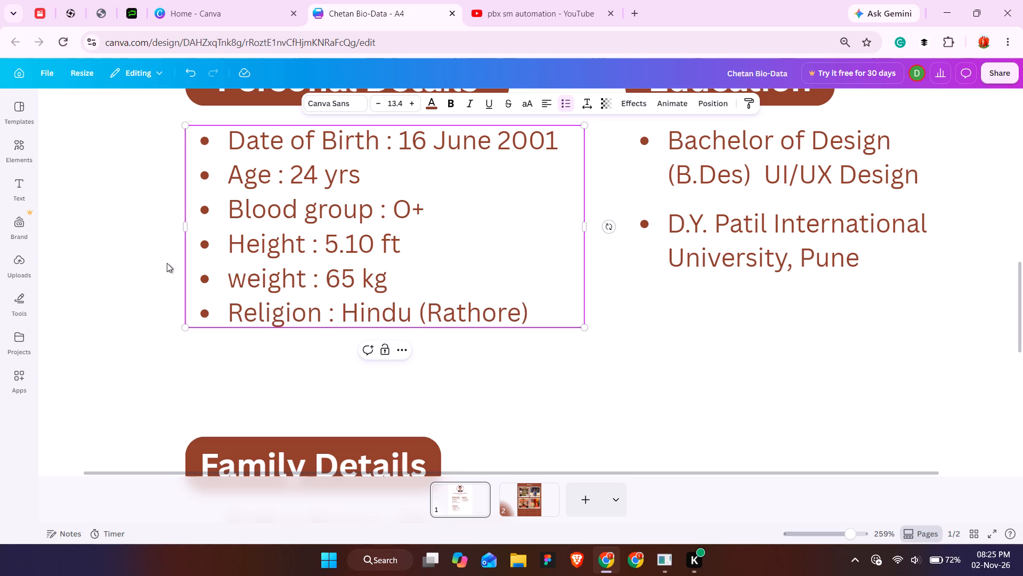
click(120, 248)
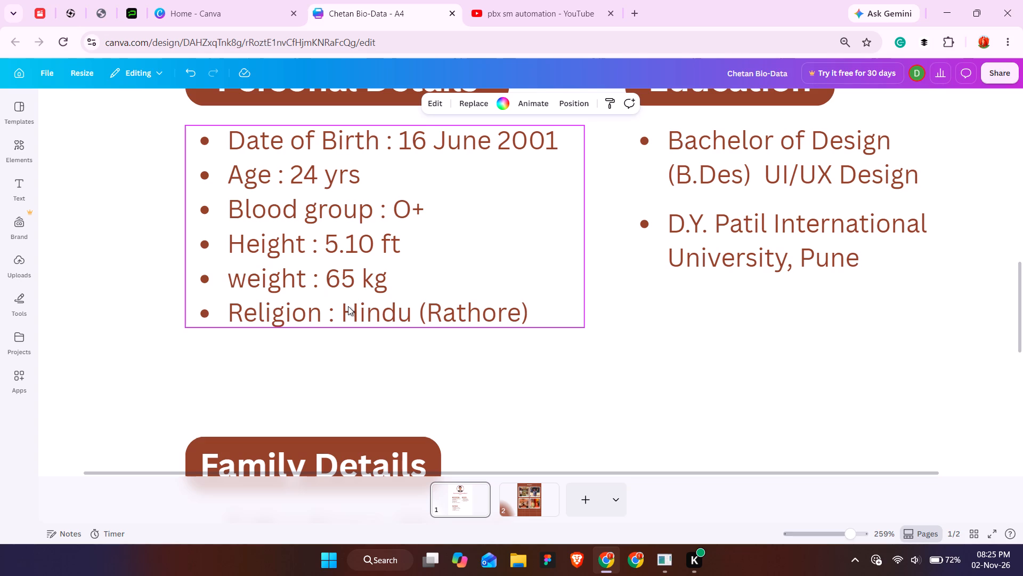
Copy the Religion entry at the end of the Personal Details list and remove it along with its bullet.
scroll(348, 306, up, 1)
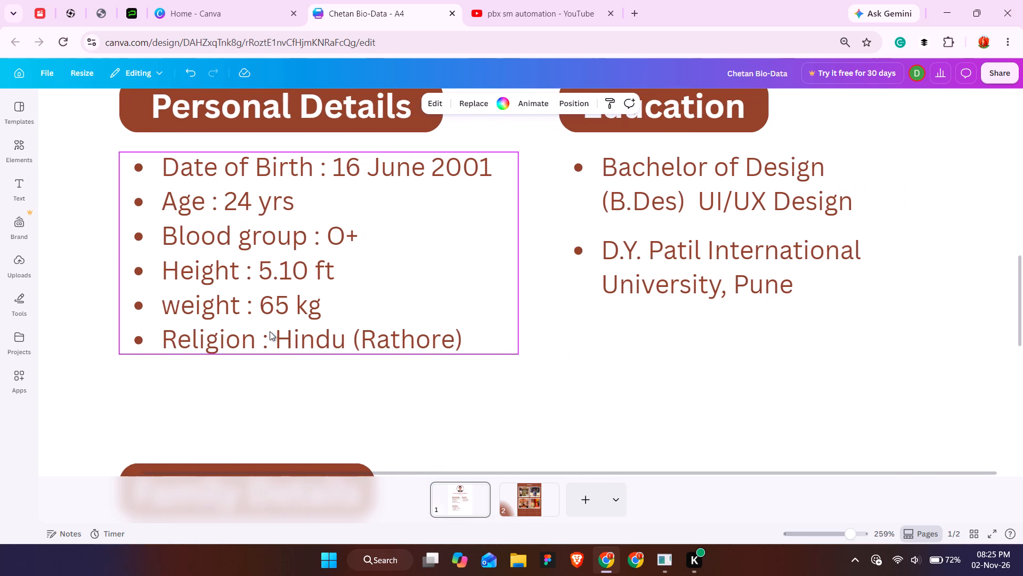
triple_click(250, 338)
click(250, 338)
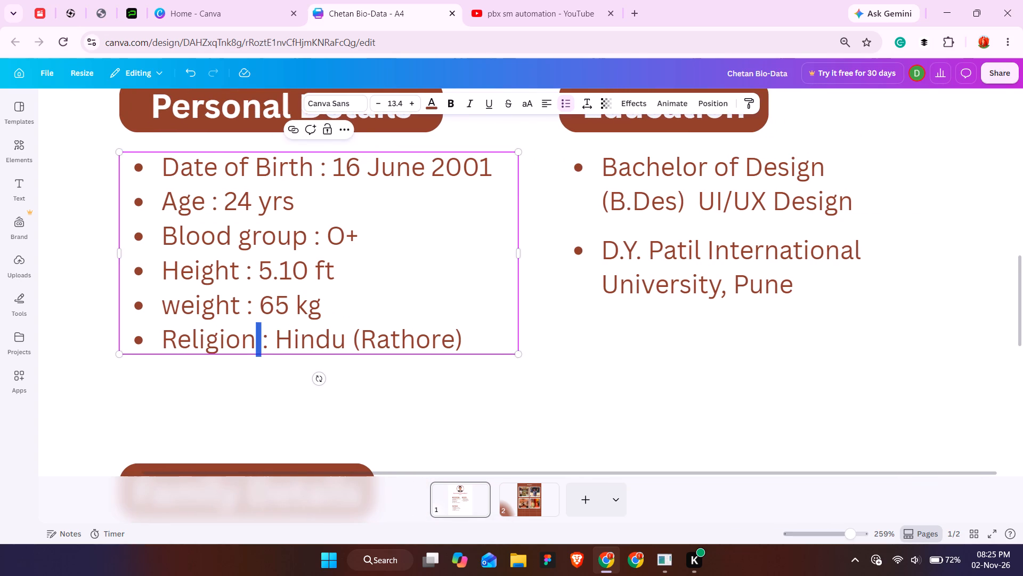
drag(165, 338, 504, 340)
key(ctrl+c)
key(BackSpace)
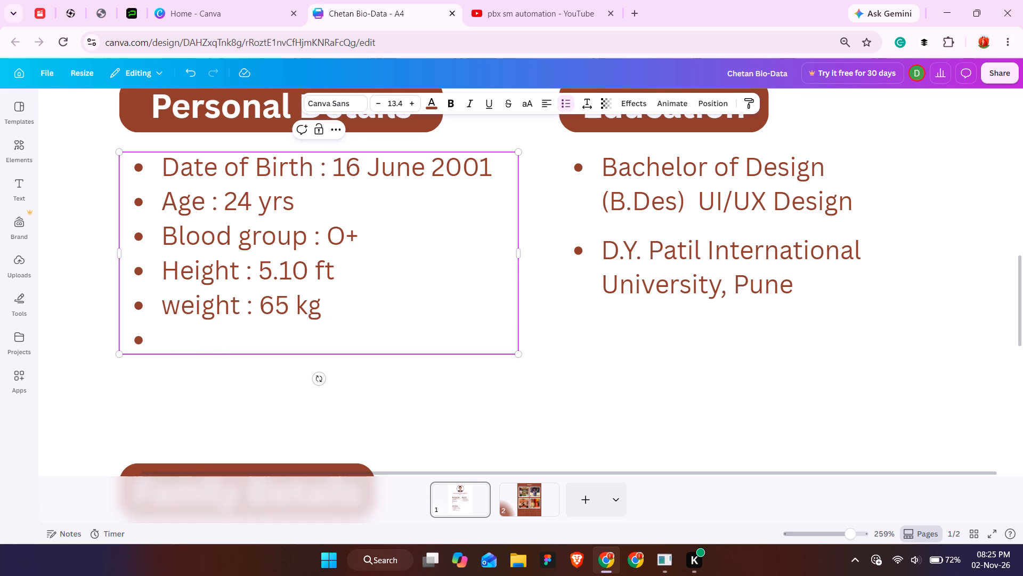
key(BackSpace)
key(BackSpace)
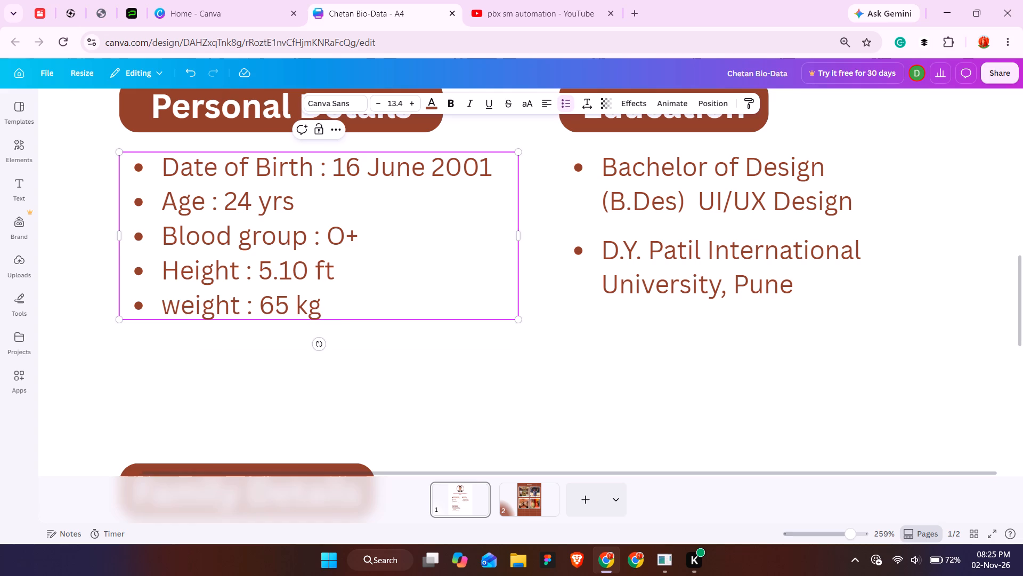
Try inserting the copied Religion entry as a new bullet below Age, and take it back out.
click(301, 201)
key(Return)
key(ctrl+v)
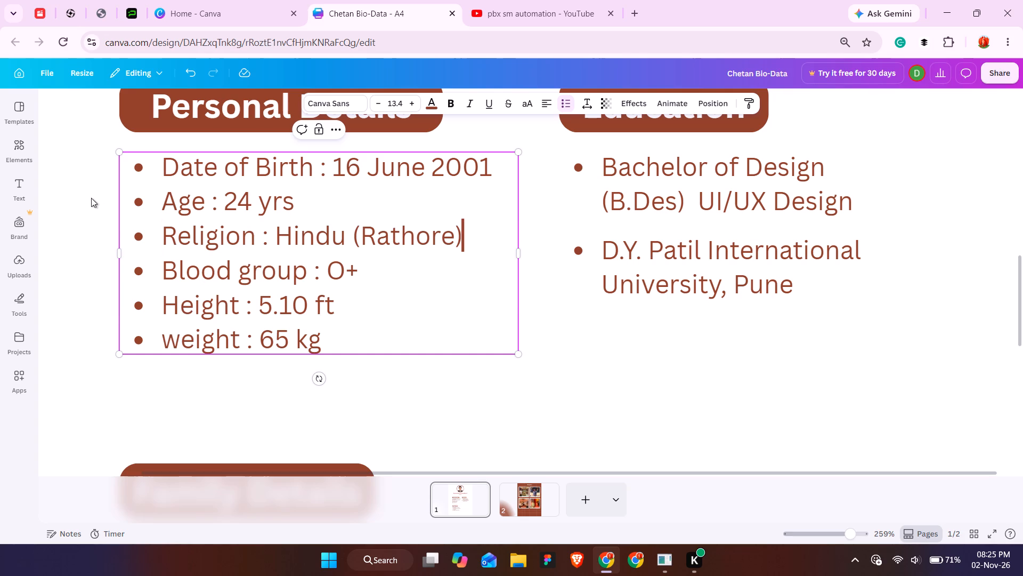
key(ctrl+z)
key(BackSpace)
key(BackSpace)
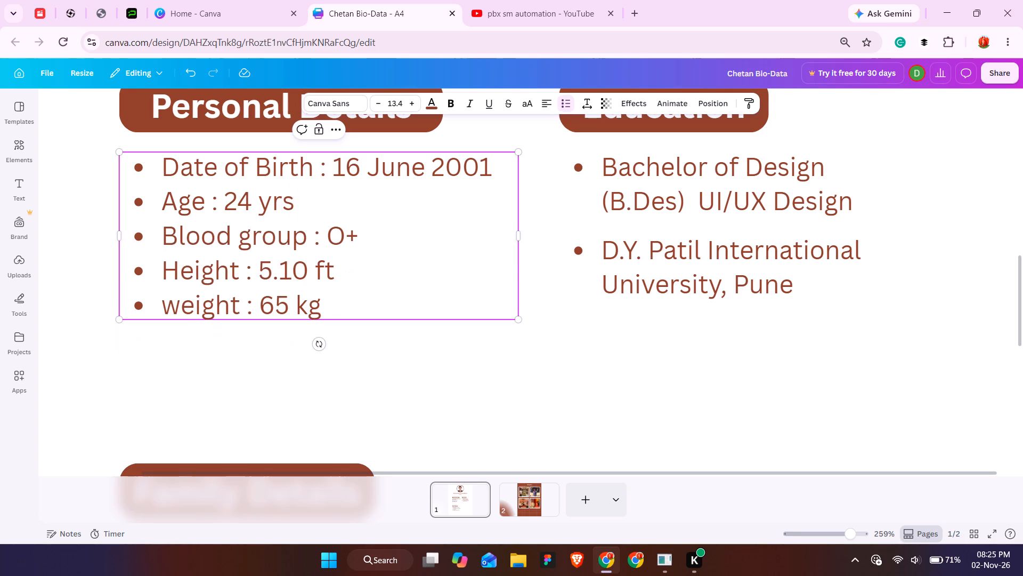
Paste the copied Religion entry as a new first bullet above Date of Birth in the Personal Details list.
click(152, 169)
key(Return)
click(165, 157)
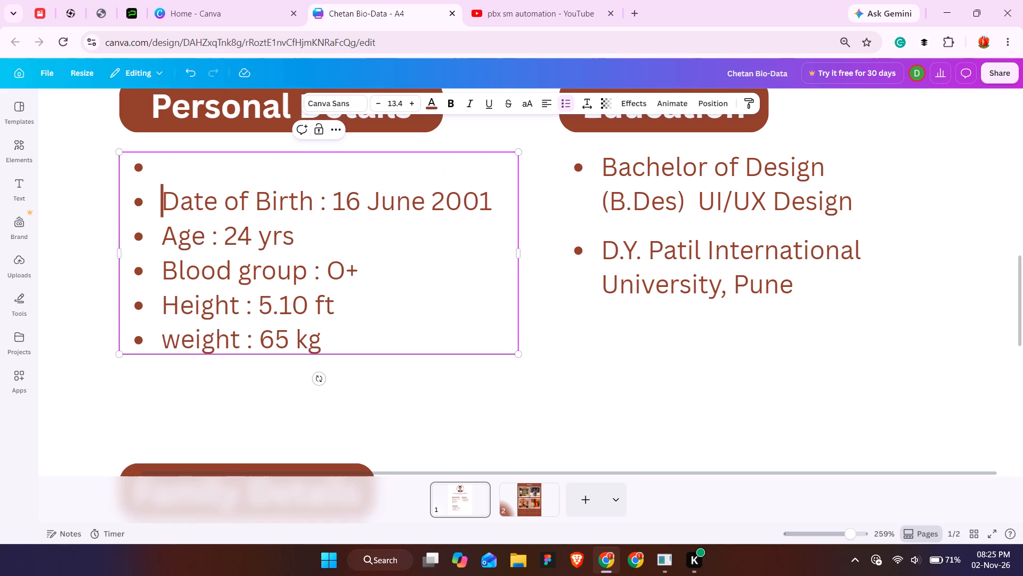
key(ctrl+v)
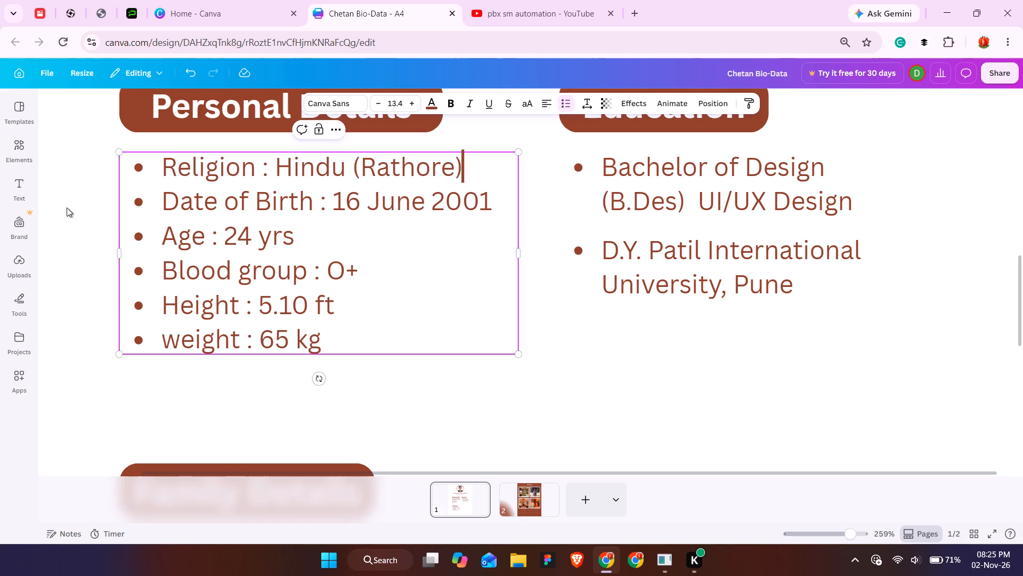
click(67, 207)
click(67, 207)
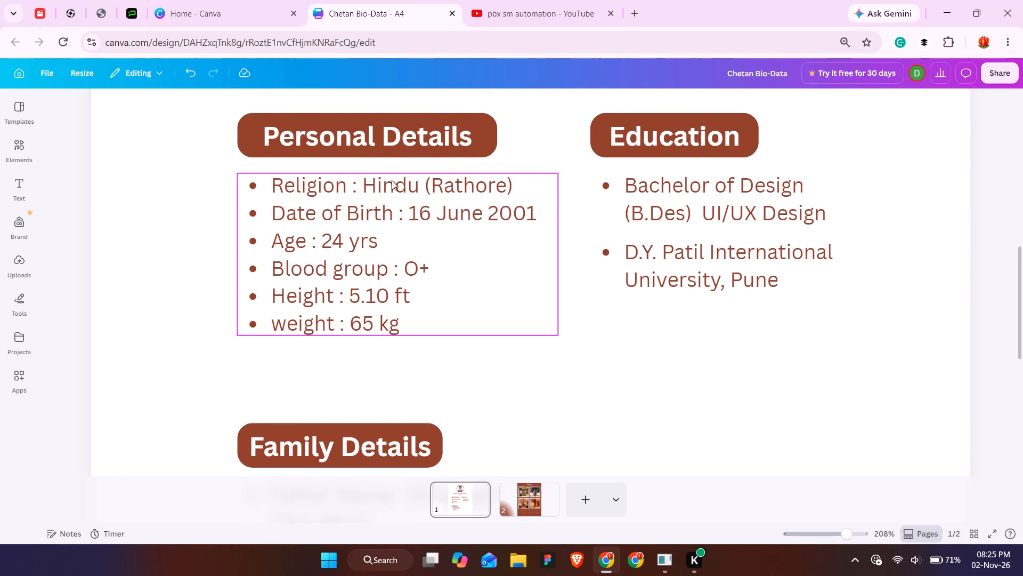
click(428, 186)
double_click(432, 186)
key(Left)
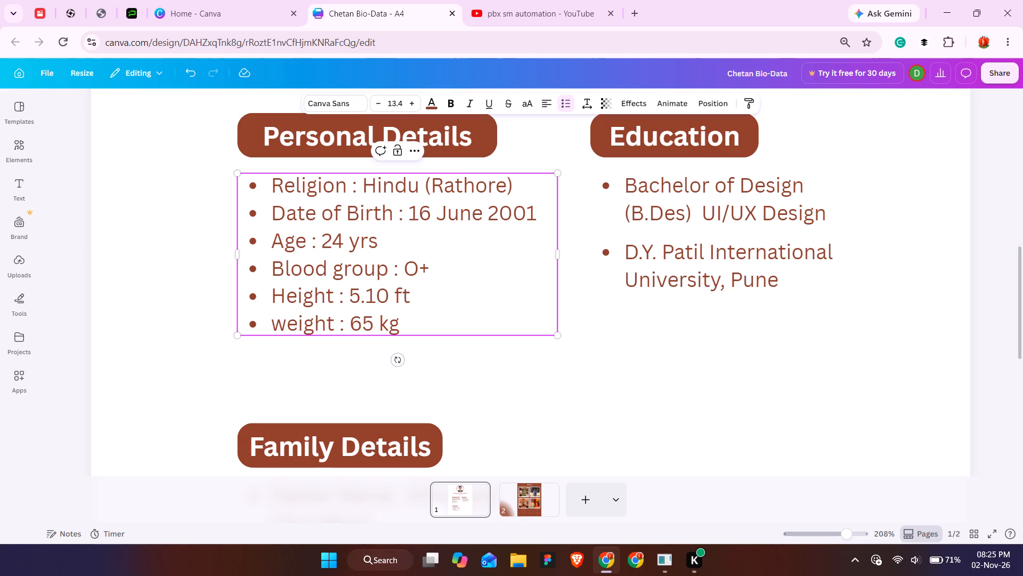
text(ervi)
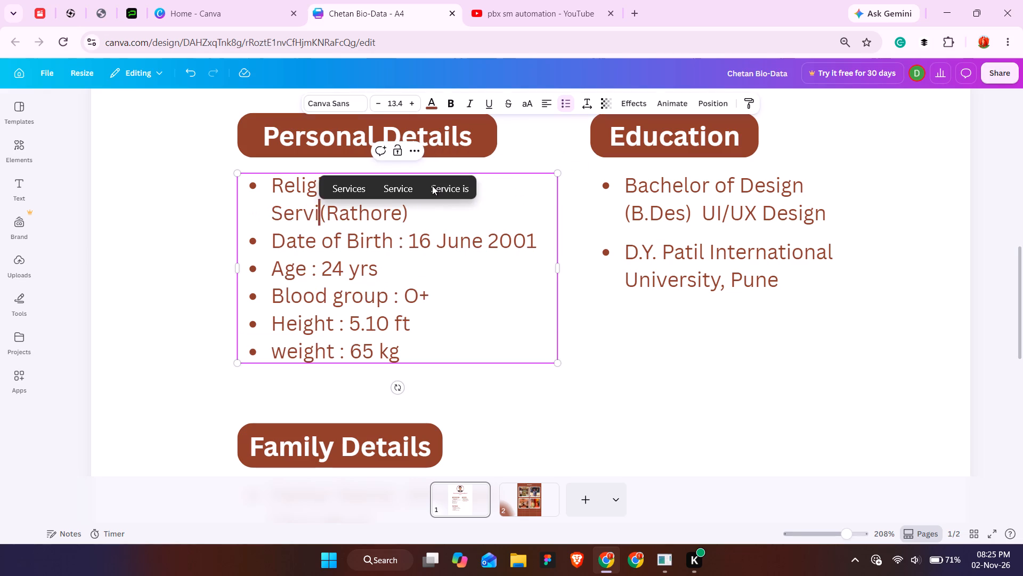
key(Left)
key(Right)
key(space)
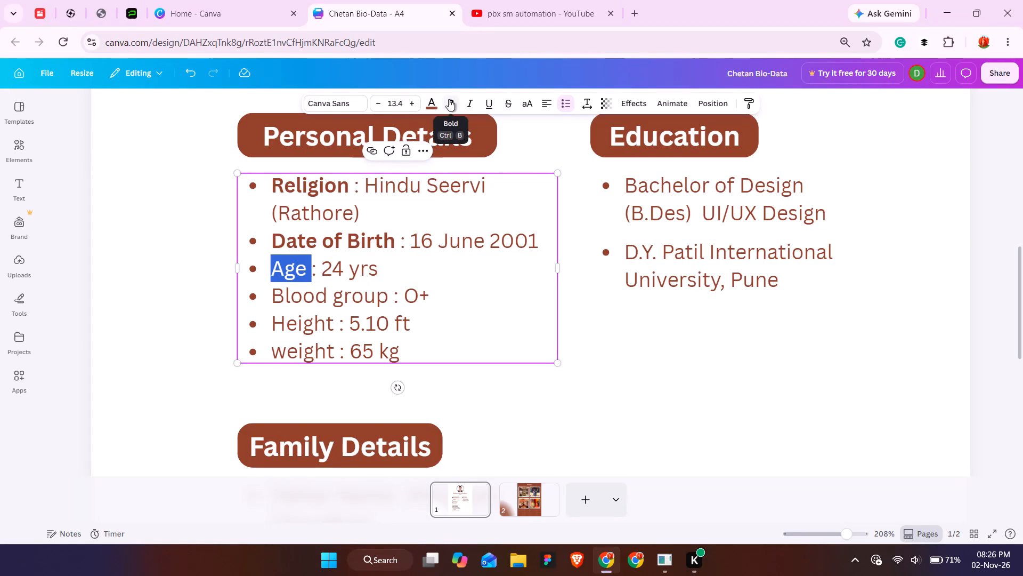
click(449, 99)
Make the Blood group, Height and weight labels bold in the Personal Details list, leaving their values in regular weight.
triple_click(315, 303)
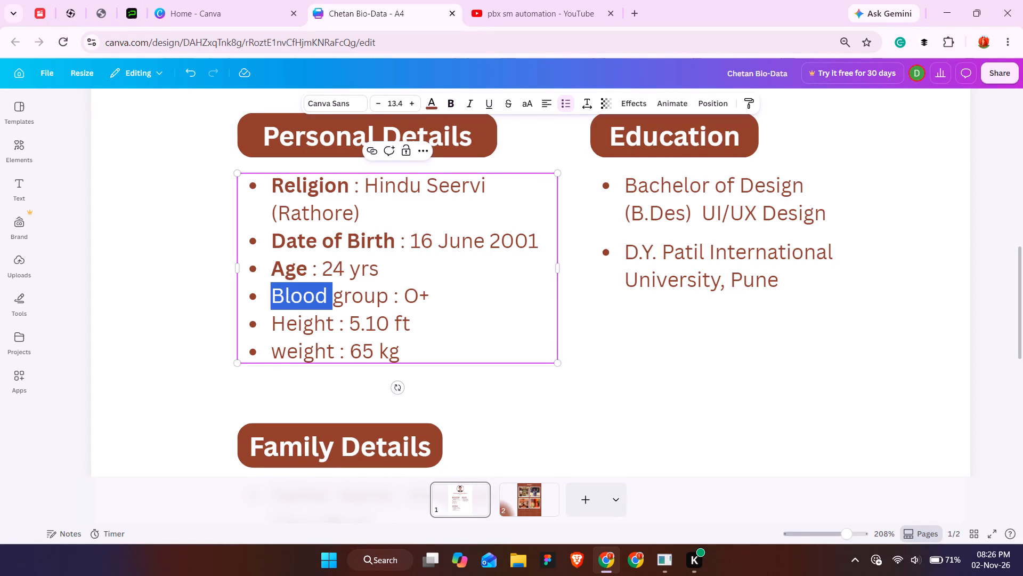
drag(391, 296, 278, 299)
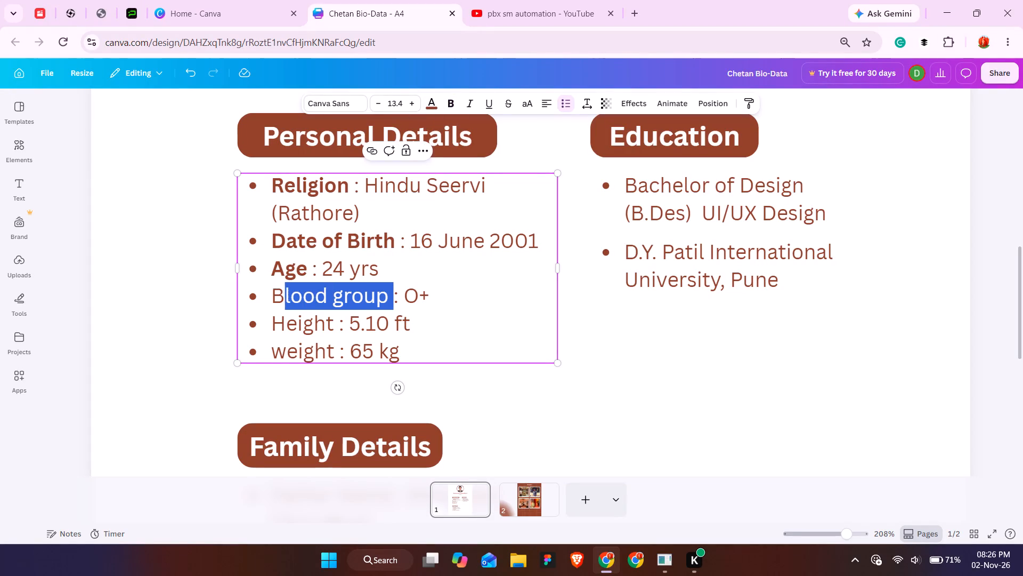
drag(278, 299, 278, 299)
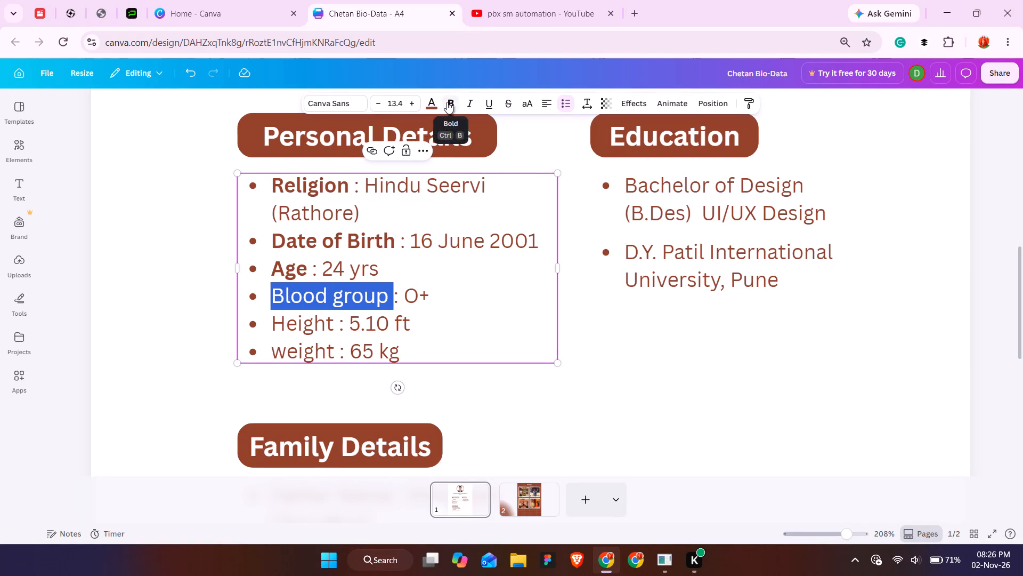
click(447, 102)
triple_click(317, 321)
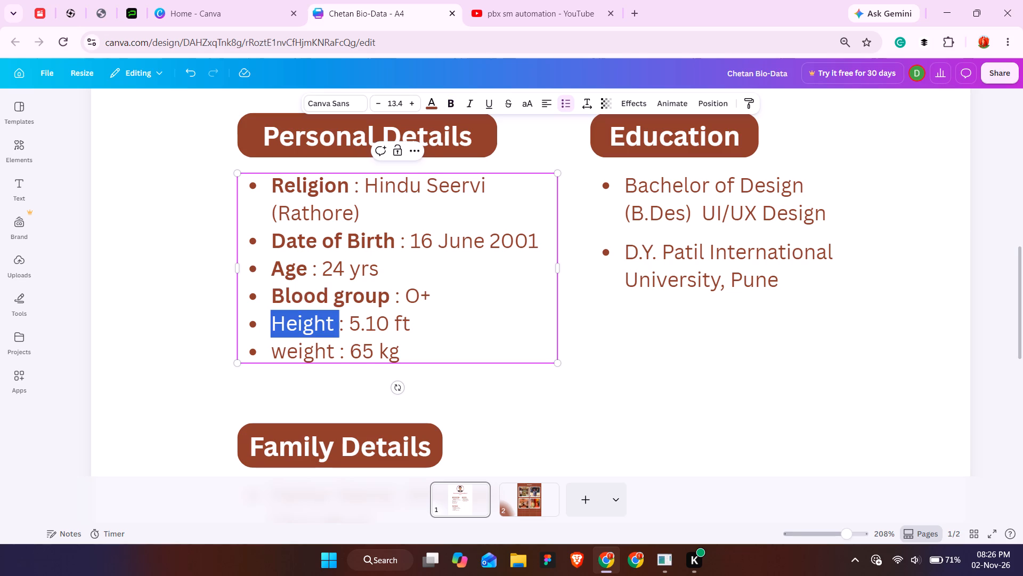
click(453, 100)
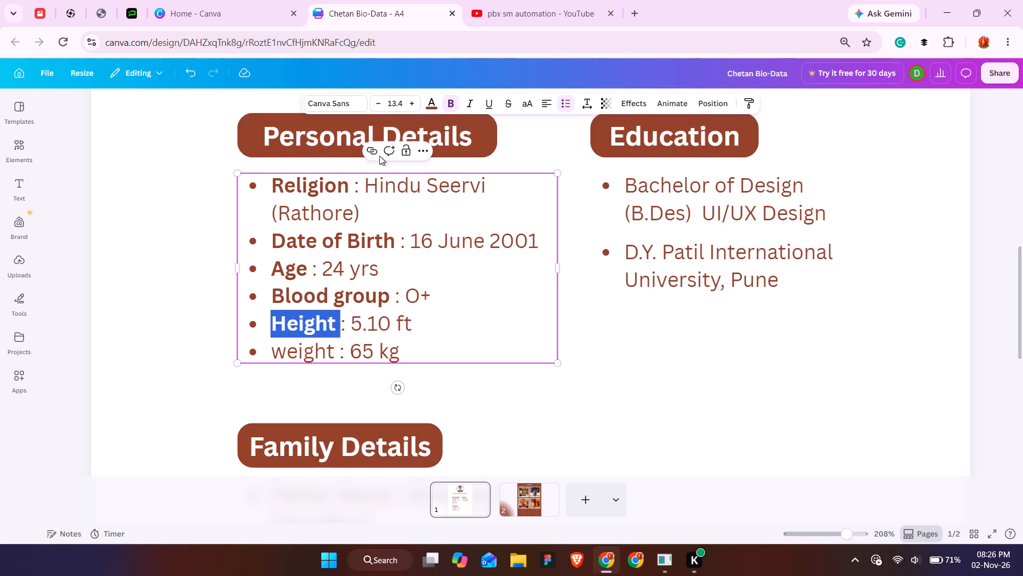
click(192, 323)
scroll(192, 323, down, 1)
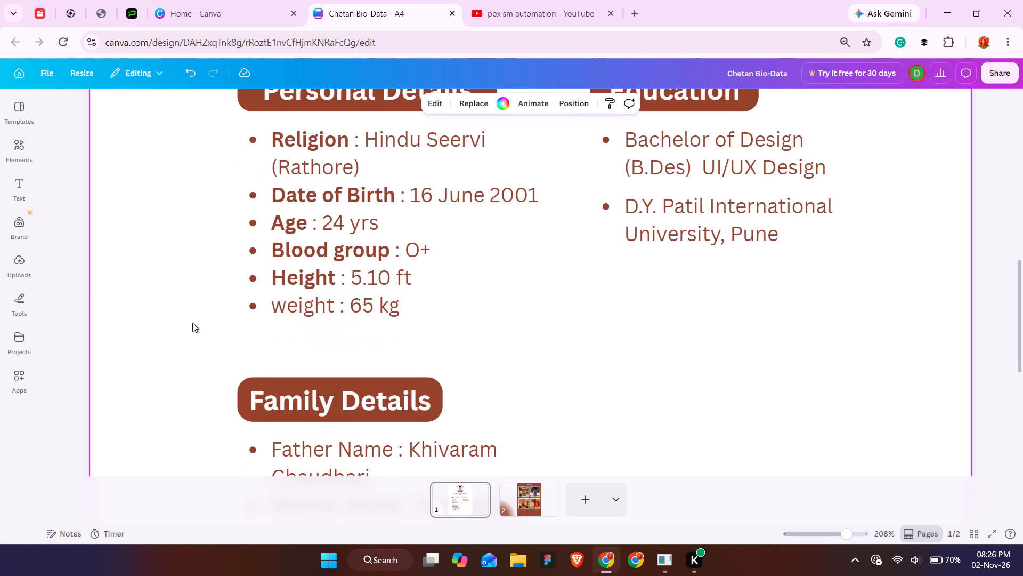
triple_click(310, 305)
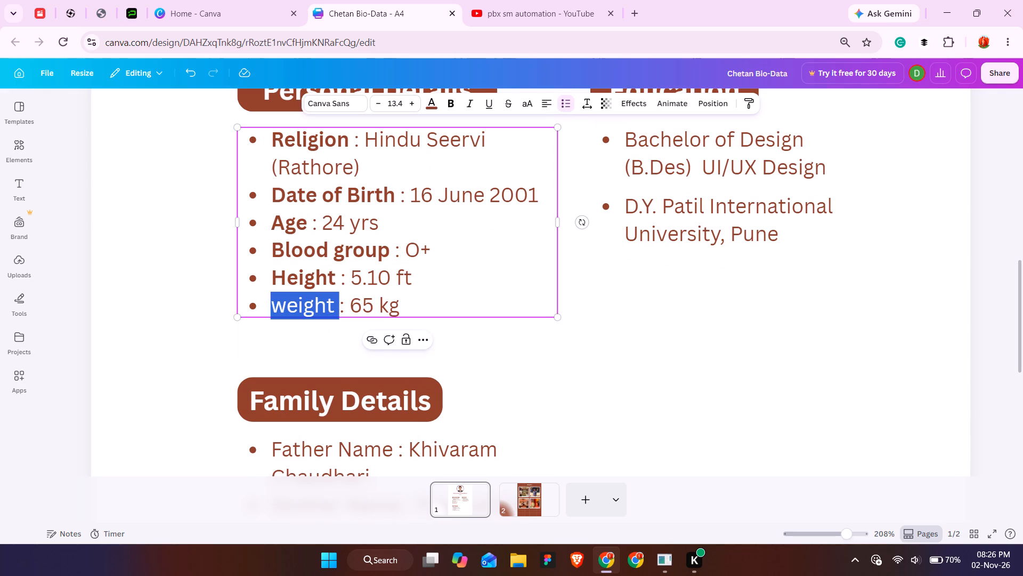
click(449, 99)
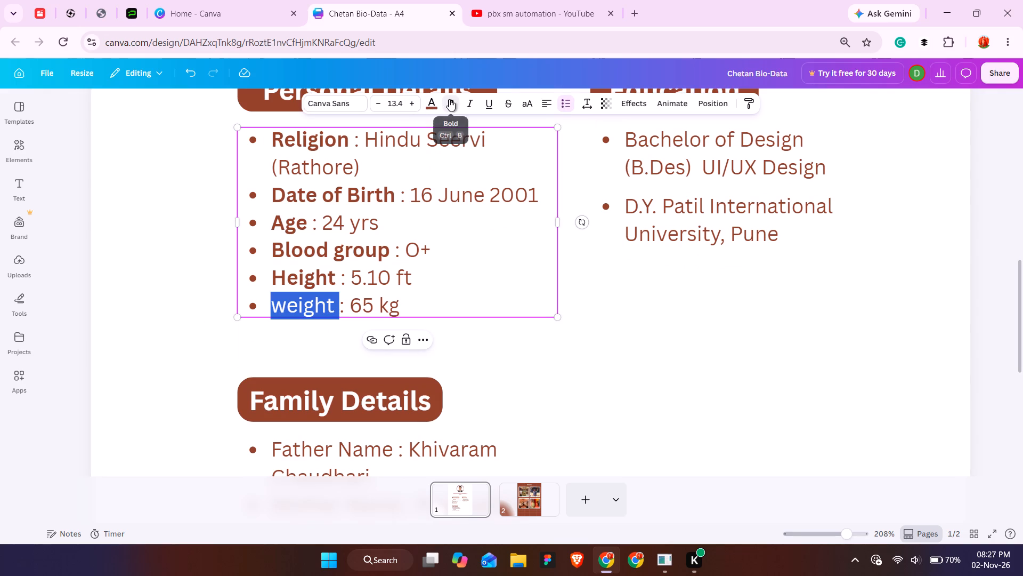
triple_click(599, 311)
scroll(599, 311, up, 1)
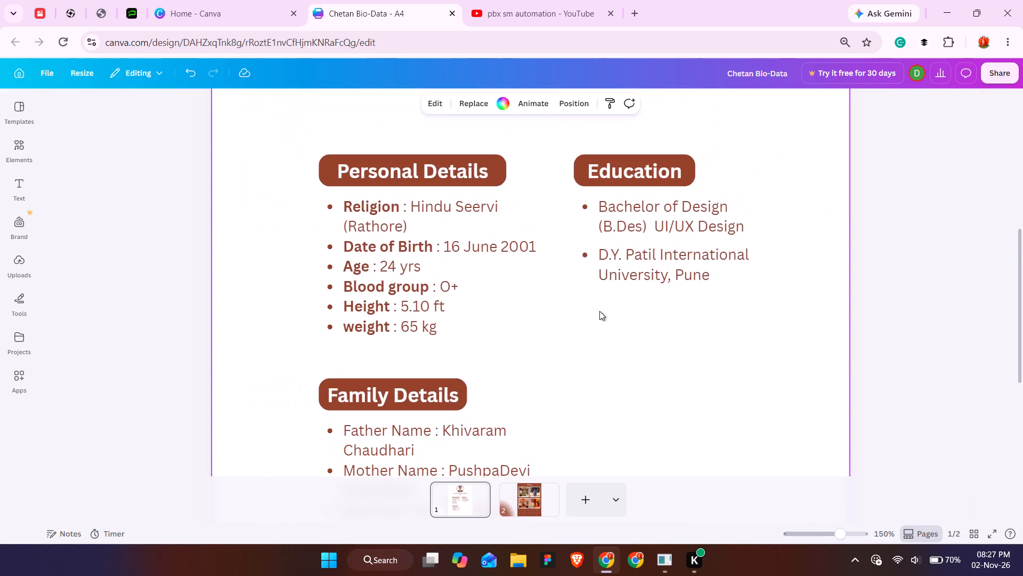
Duplicate the Personal Details heading bar onto the profile photo and stretch the copy up to the page's top edge.
scroll(599, 311, up, 1)
scroll(535, 261, up, 1)
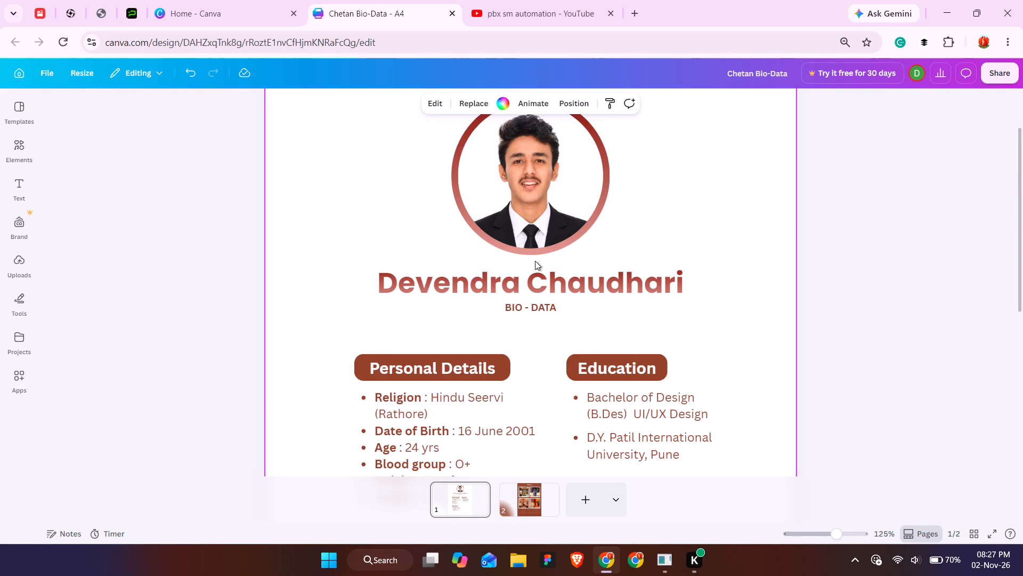
scroll(511, 242, down, 2)
scroll(511, 242, up, 2)
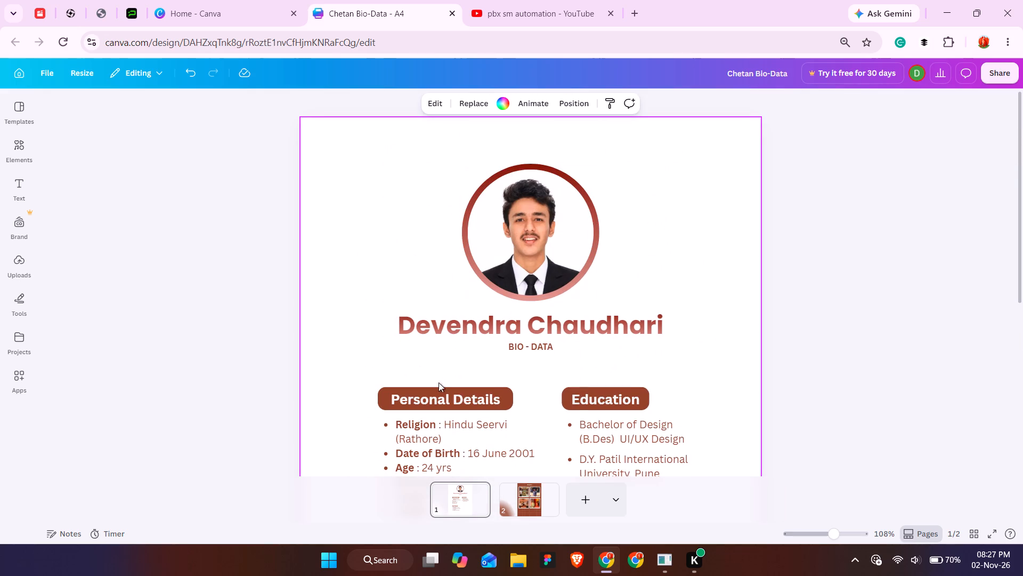
click(378, 396)
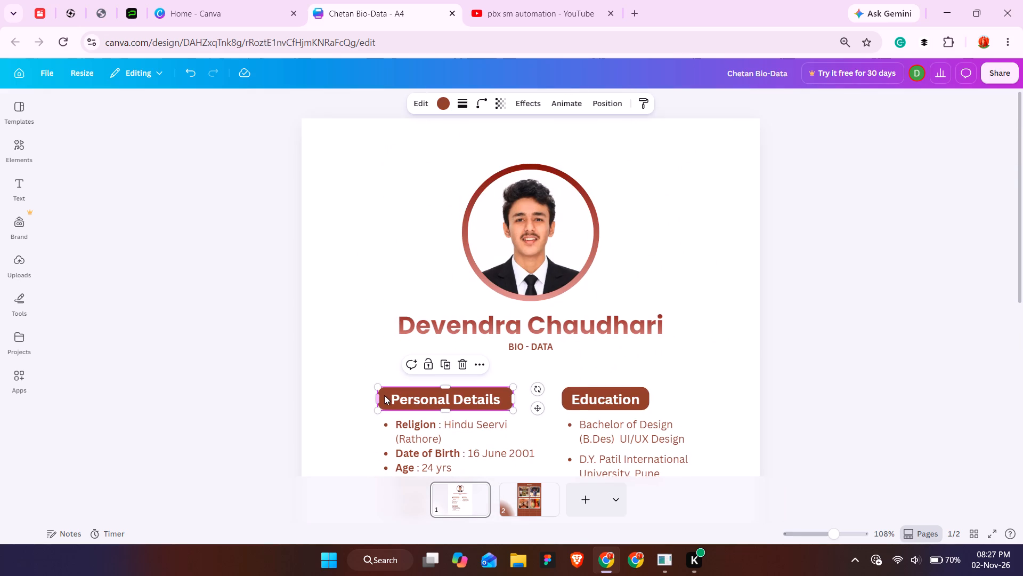
alt+drag(386, 395, 465, 241)
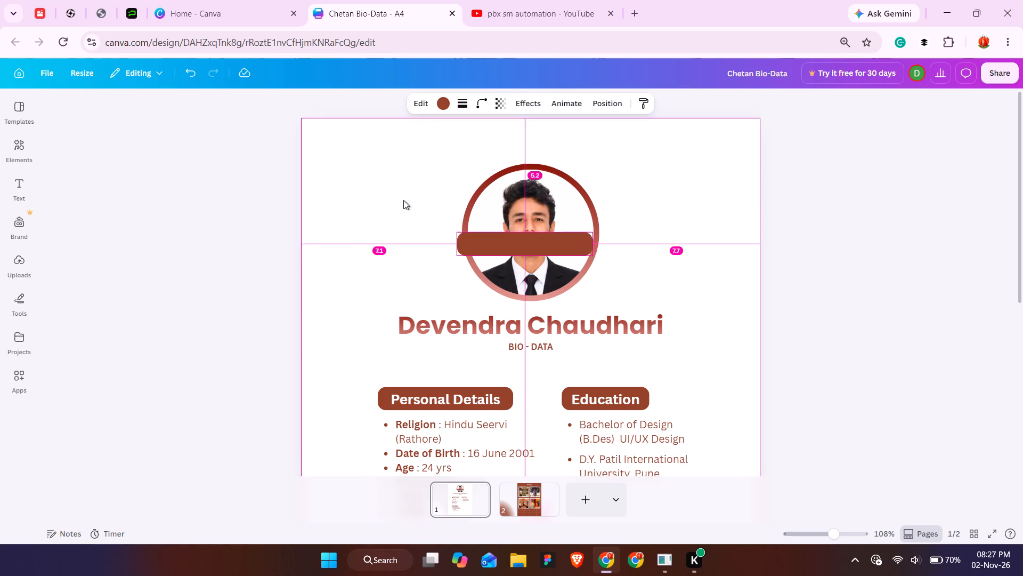
drag(531, 236, 522, 162)
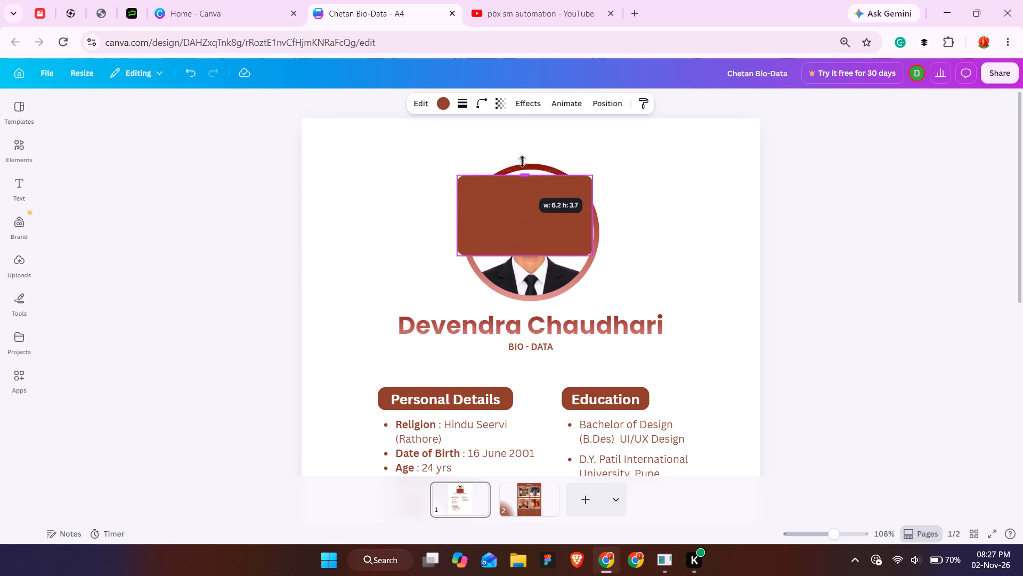
drag(522, 162, 540, 122)
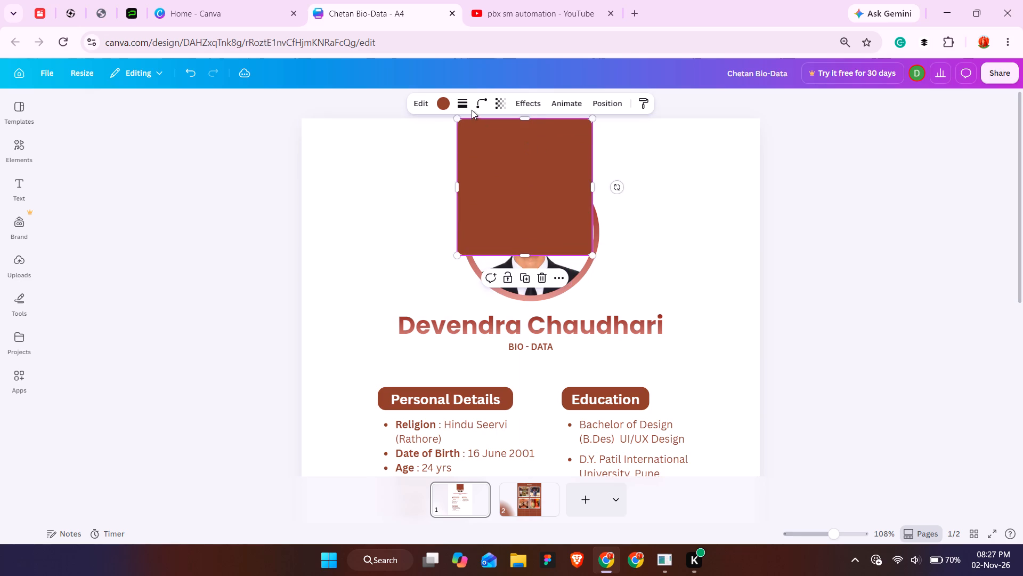
Set the corner rounding of the duplicated brown shape to 100.
click(484, 99)
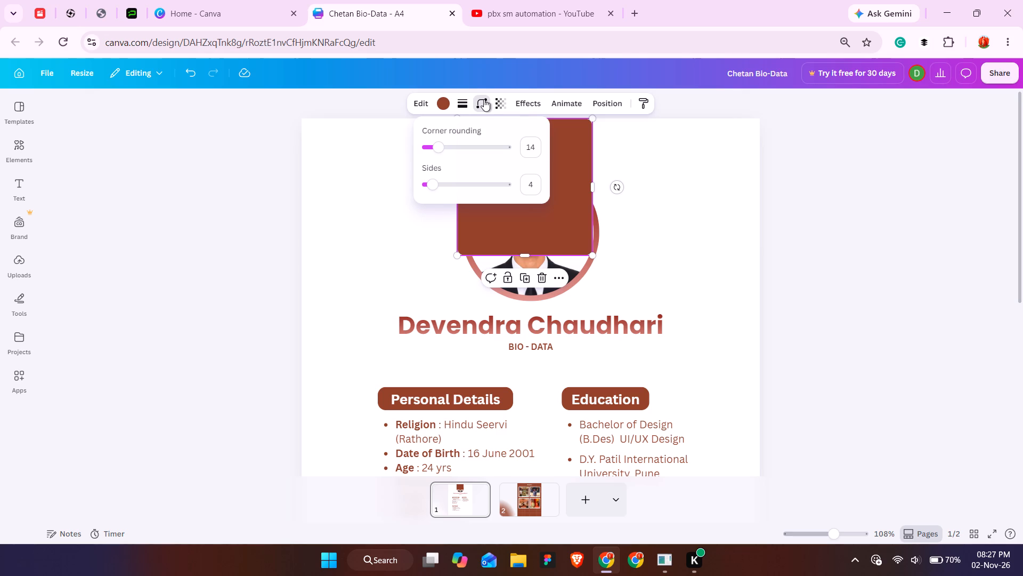
drag(440, 150, 499, 148)
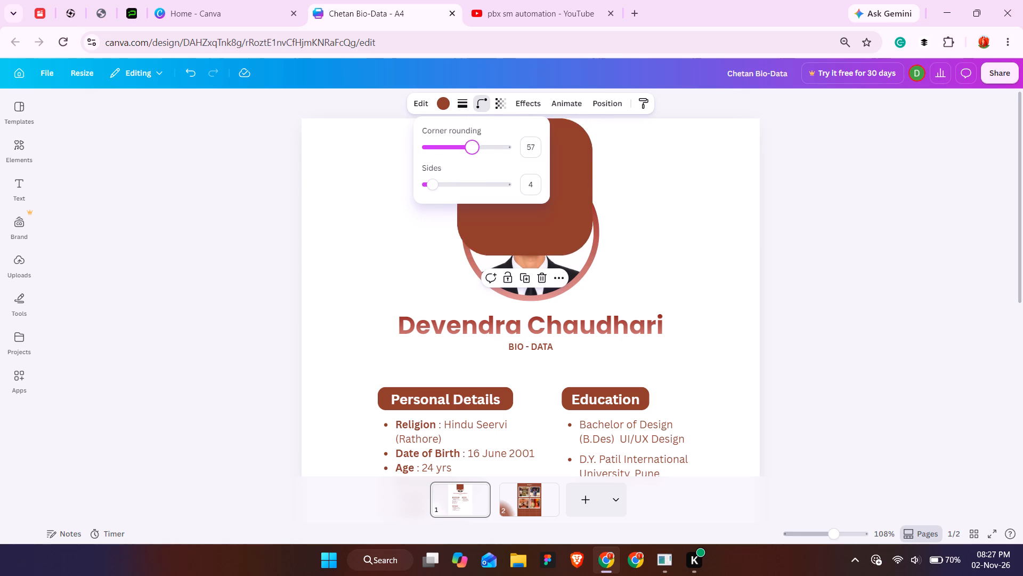
drag(499, 148, 580, 147)
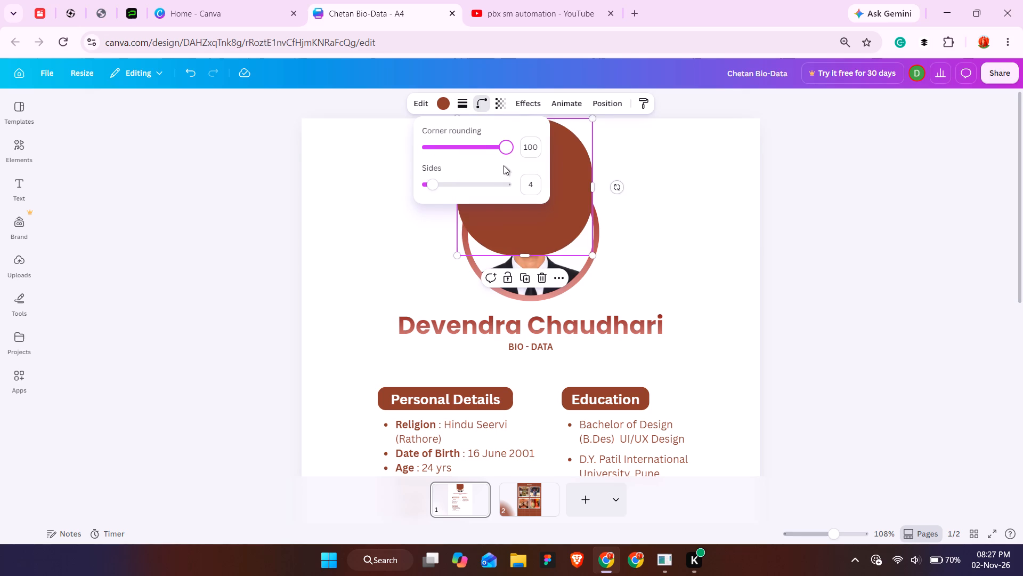
click(649, 181)
Align the rounded brown shape over the photo's circular ring and extend its top beyond the page's upper edge.
click(529, 183)
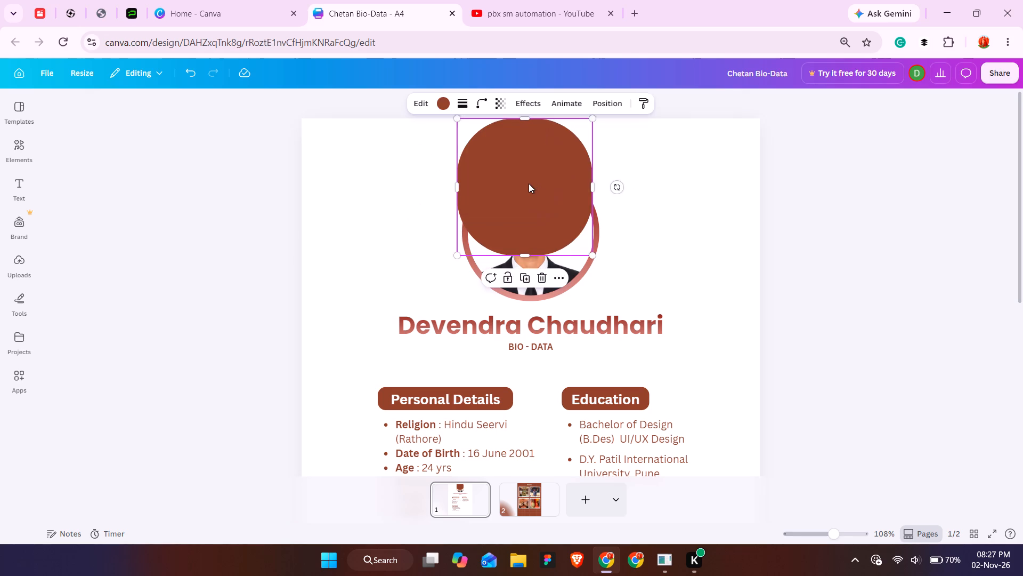
scroll(529, 183, up, 1)
drag(529, 183, 539, 223)
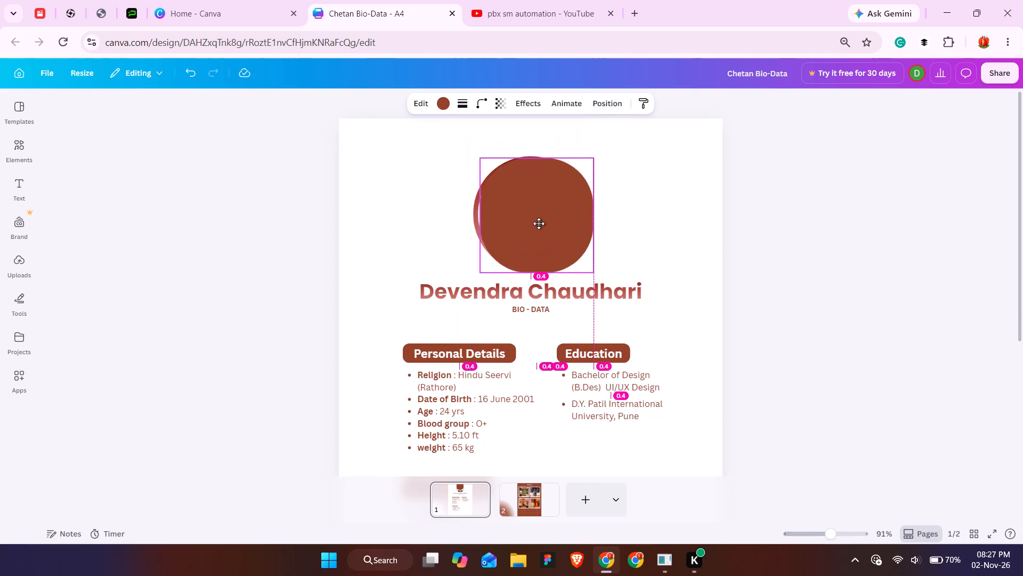
drag(539, 223, 532, 222)
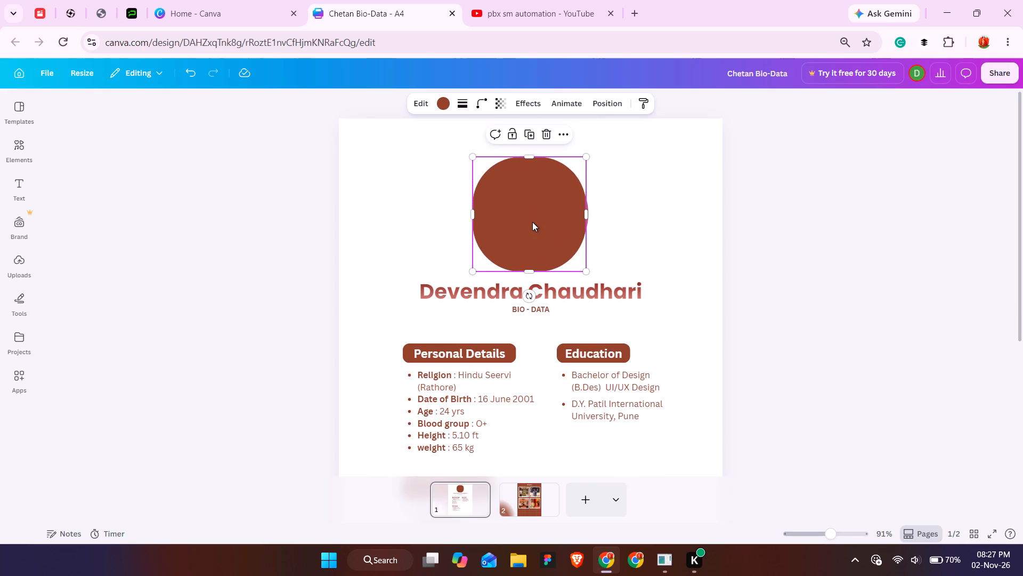
drag(531, 156, 531, 154)
drag(531, 154, 531, 73)
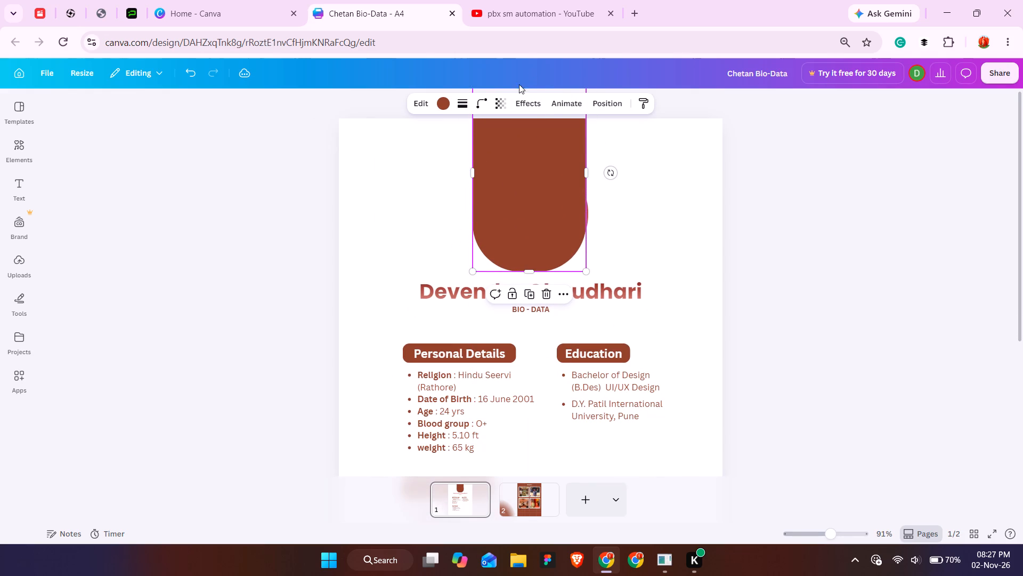
click(317, 221)
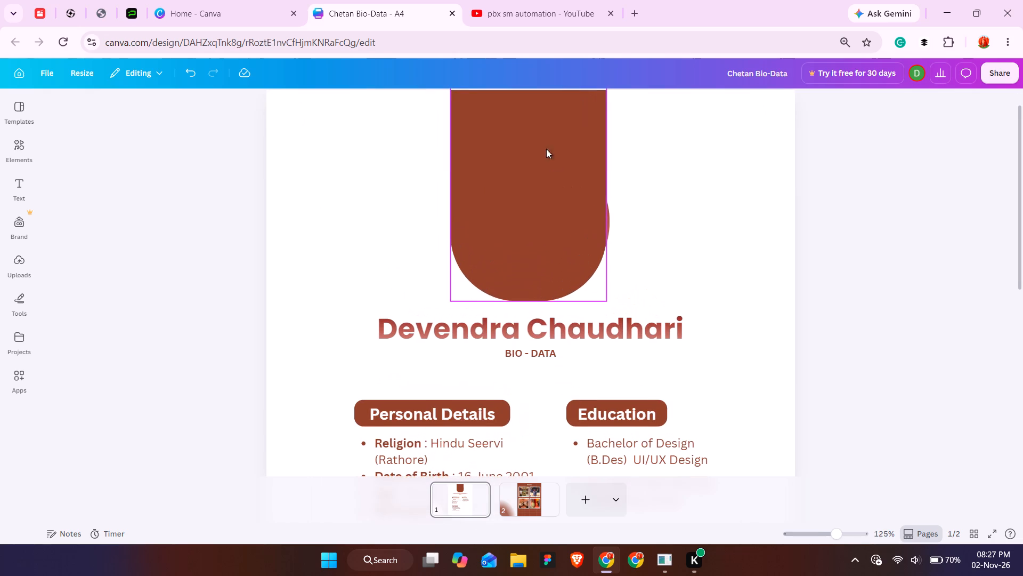
click(535, 132)
key(Right)
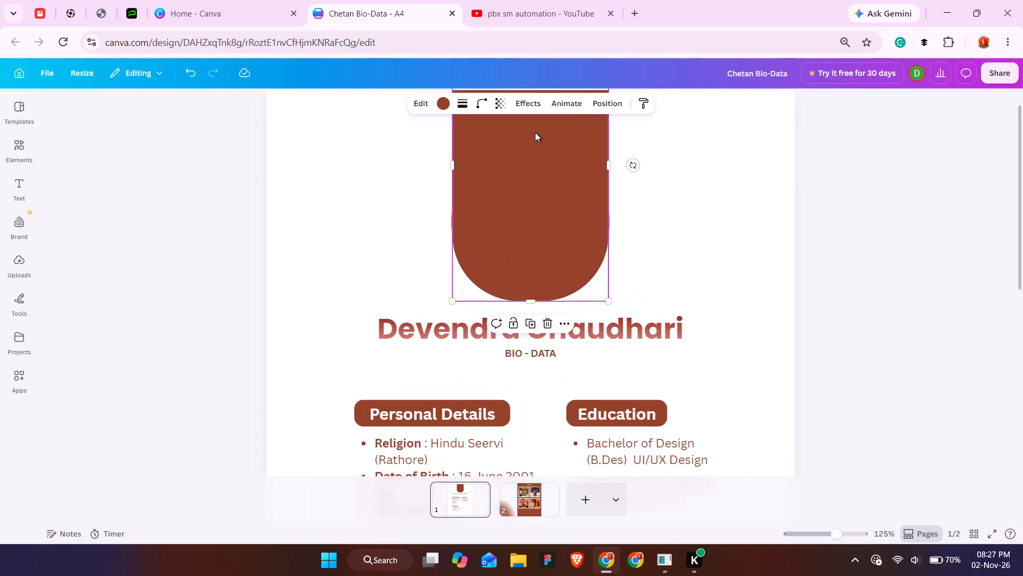
Send the brown shape backward until it sits behind the profile photo and its ring.
key(ctrl+bracketleft)
key(ctrl+bracketleft)
key(ctrl+bracketleft)
key(ctrl+bracketleft)
key(ctrl+bracketleft)
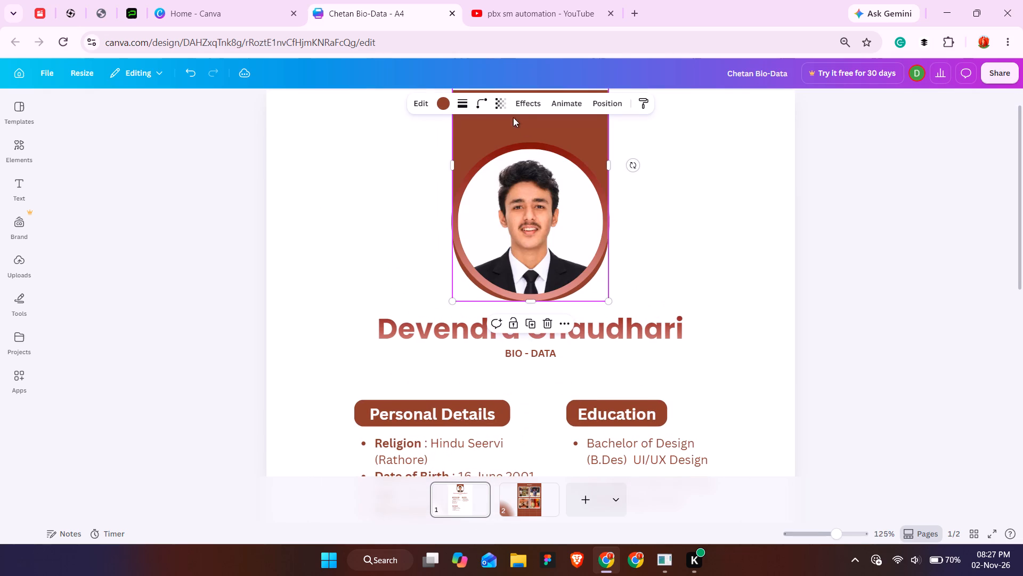
Nudge the brown shape up slightly so its rounded bottom is hidden behind the photo ring.
scroll(458, 113, up, 1)
key(Up)
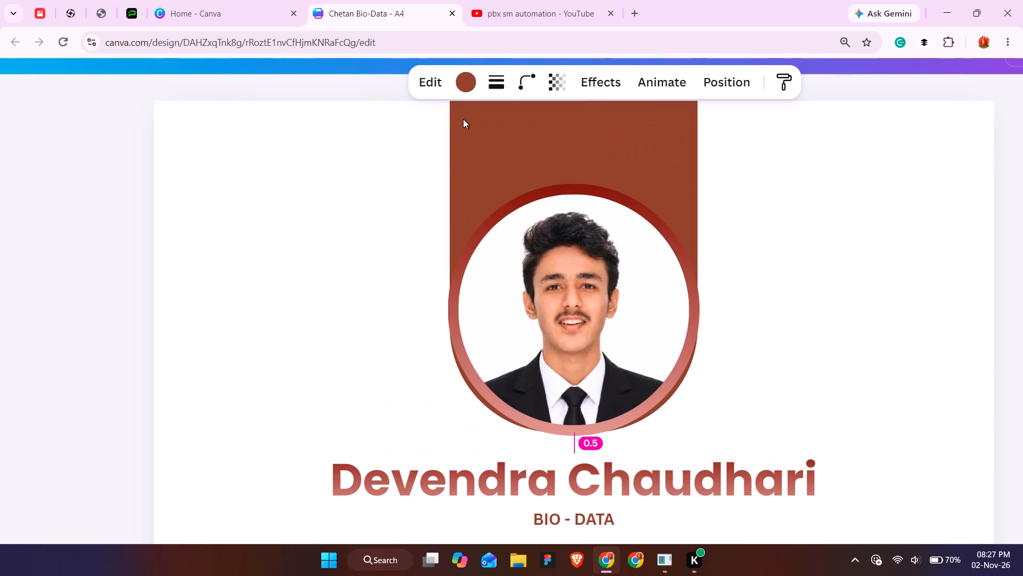
key(Up)
key(Up)
key(Down)
key(Up)
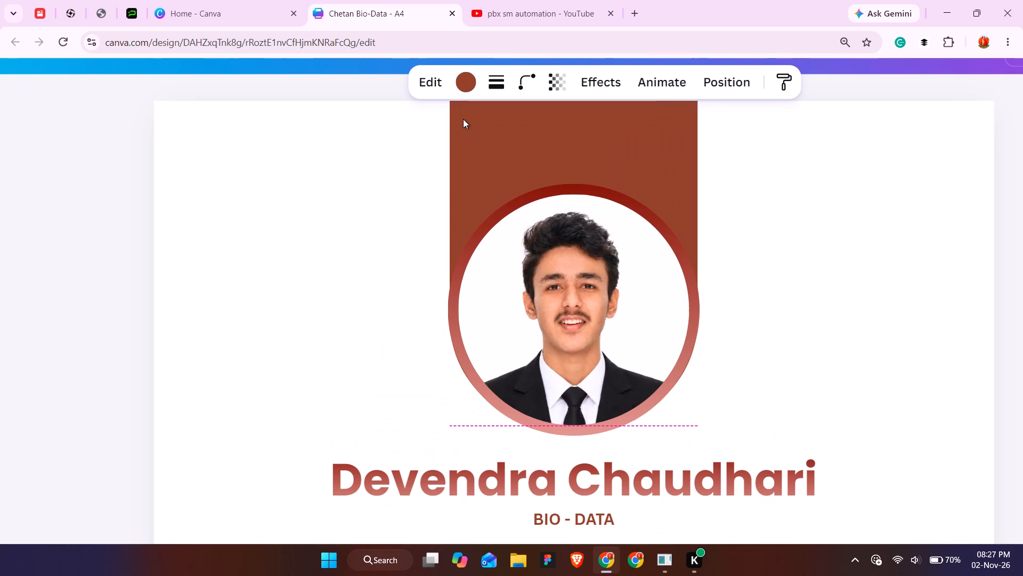
click(318, 177)
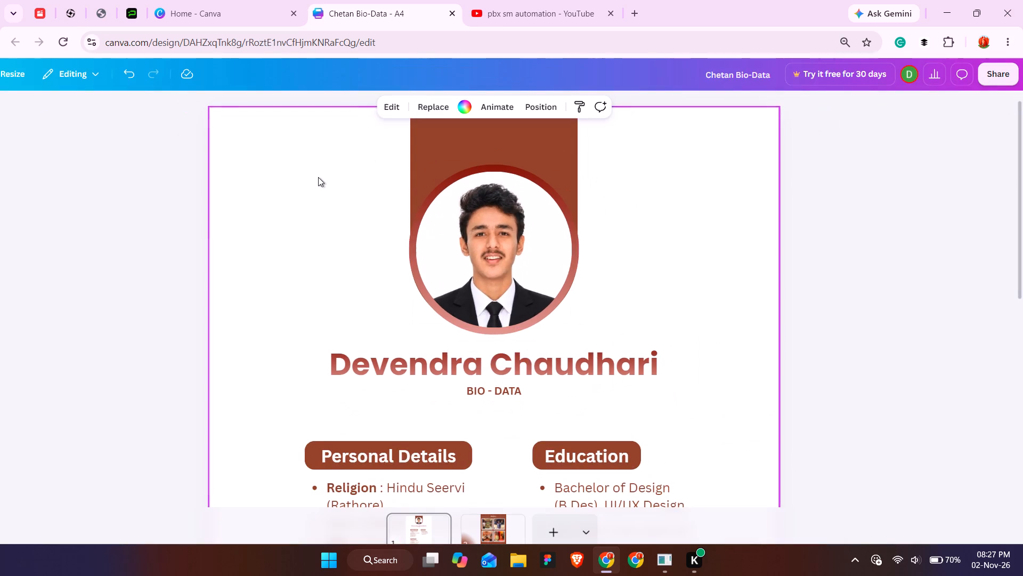
scroll(318, 177, up, 2)
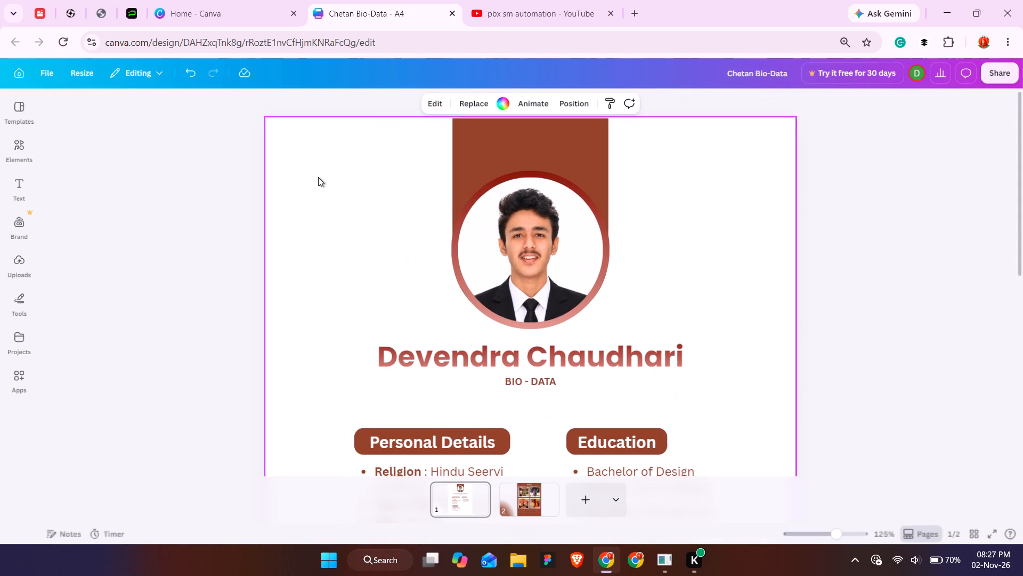
scroll(524, 155, up, 1)
Widen the brown shape slightly on both sides to match the outer width of the photo ring.
click(524, 155)
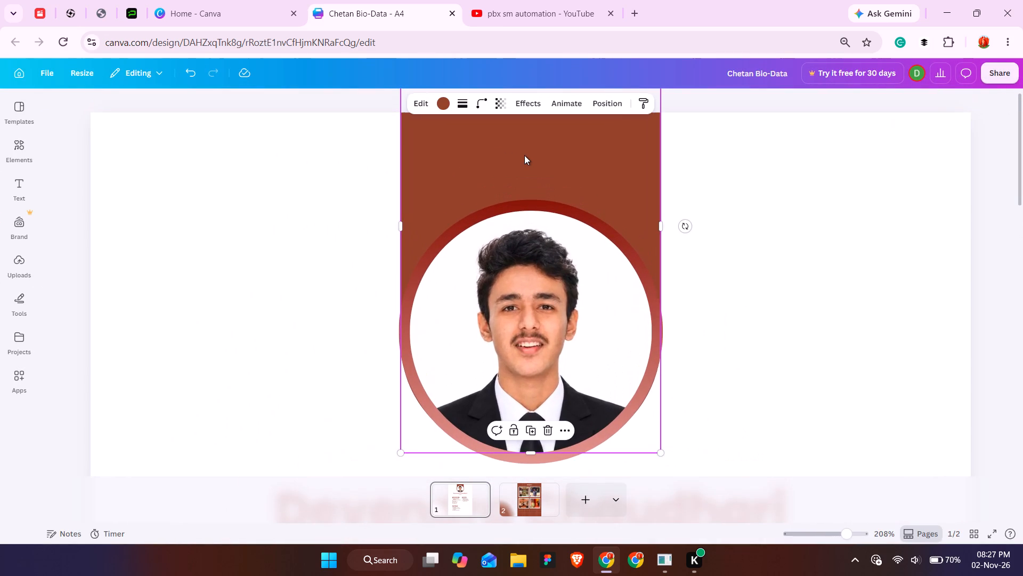
click(400, 233)
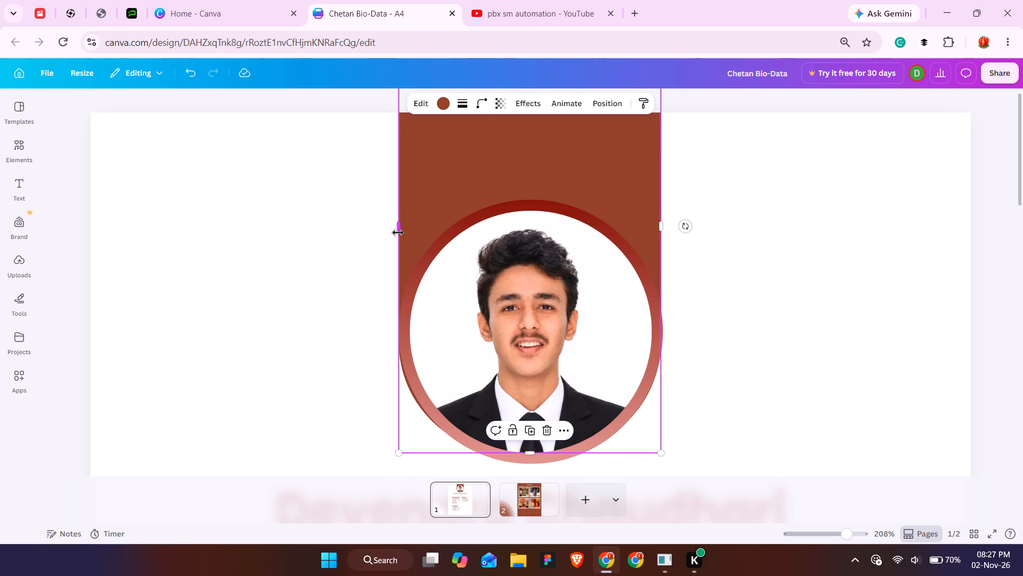
click(665, 229)
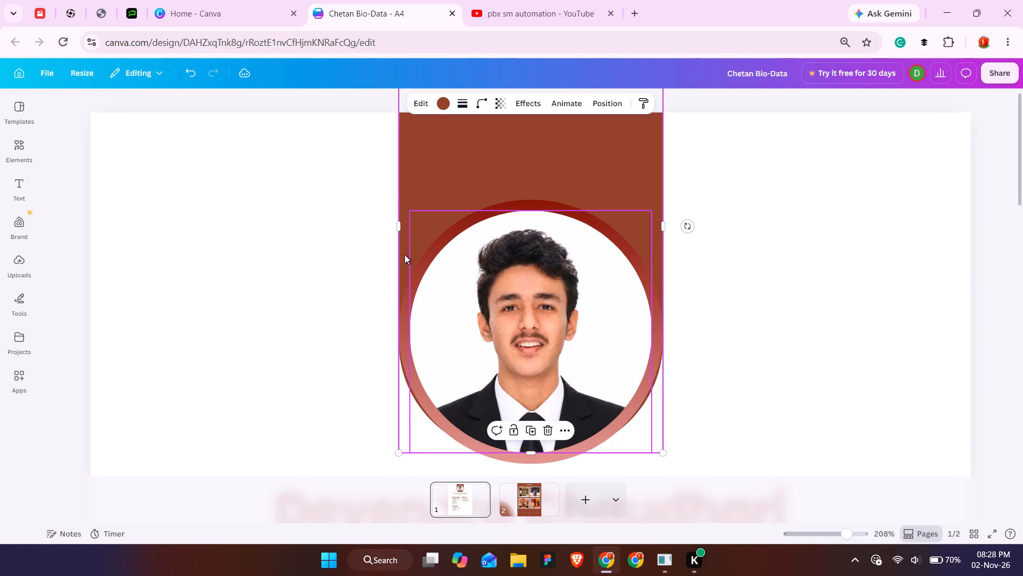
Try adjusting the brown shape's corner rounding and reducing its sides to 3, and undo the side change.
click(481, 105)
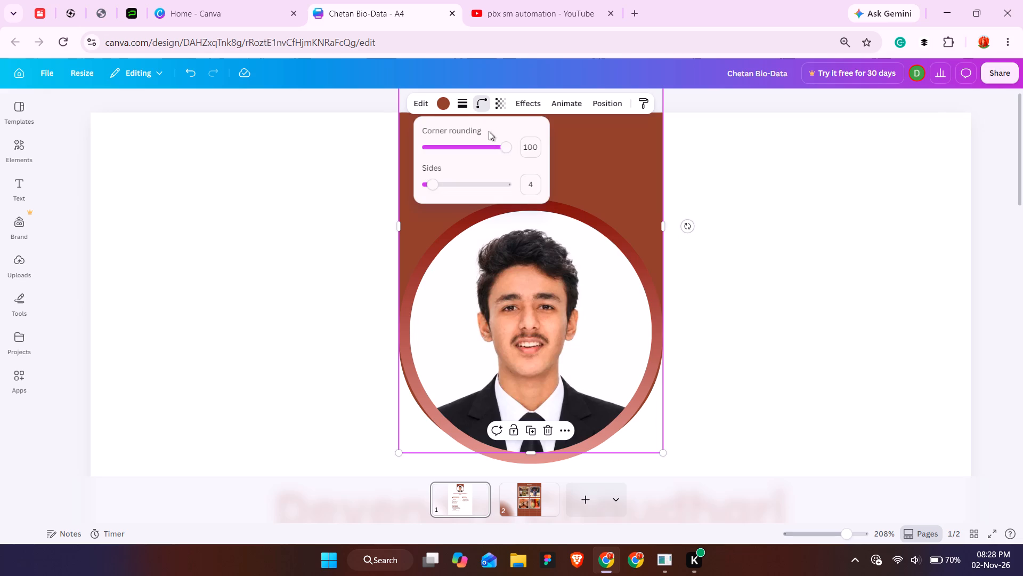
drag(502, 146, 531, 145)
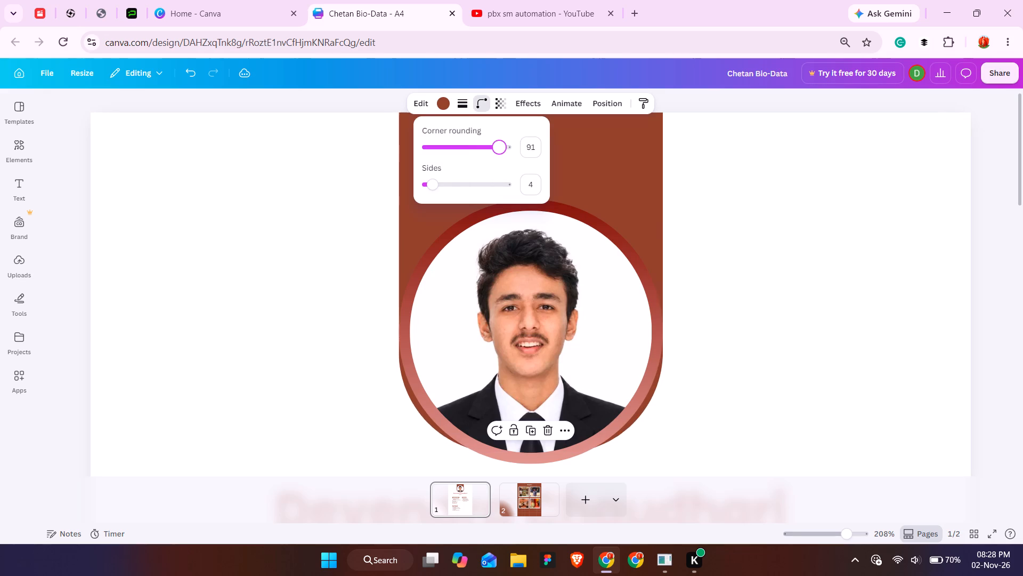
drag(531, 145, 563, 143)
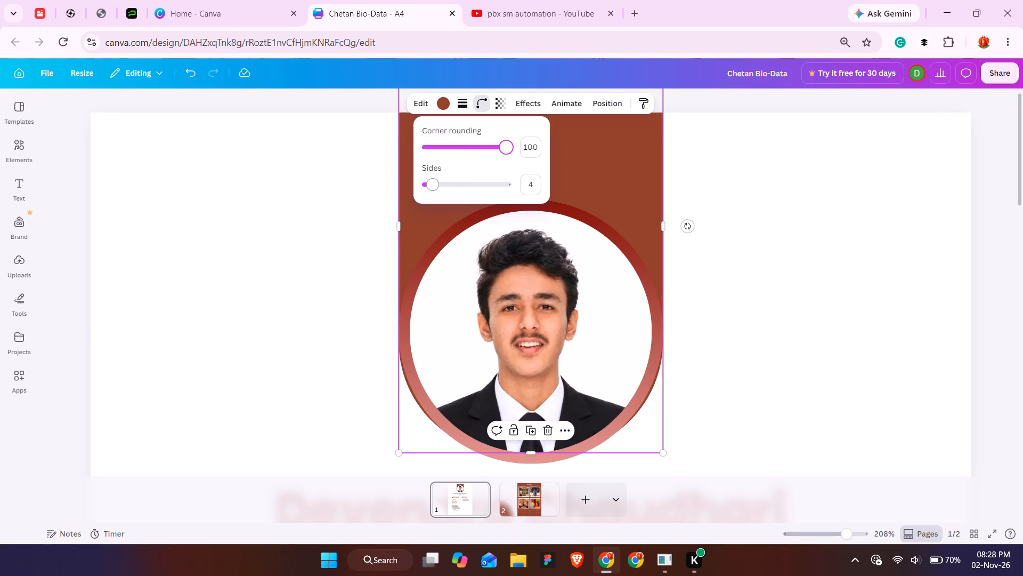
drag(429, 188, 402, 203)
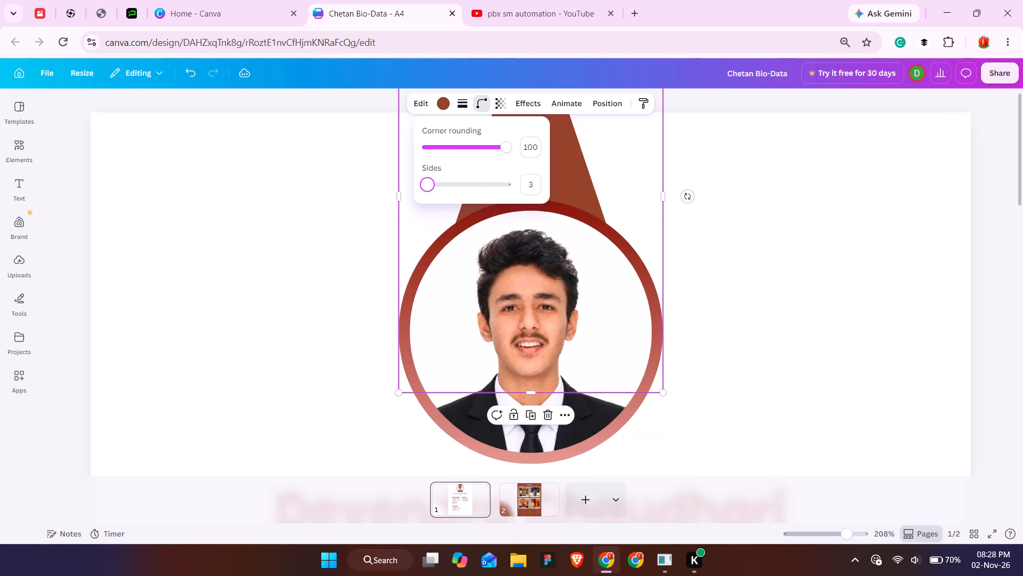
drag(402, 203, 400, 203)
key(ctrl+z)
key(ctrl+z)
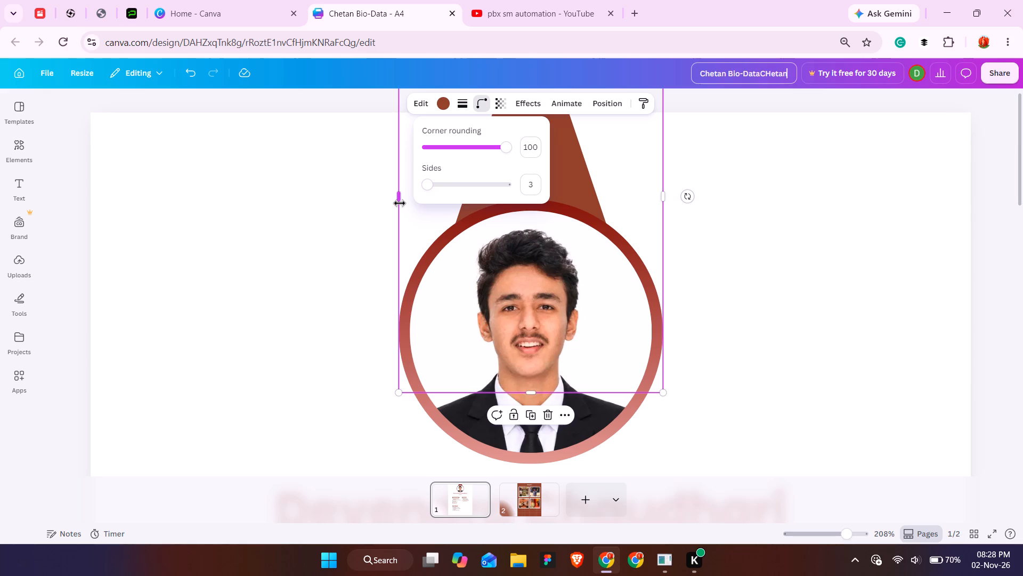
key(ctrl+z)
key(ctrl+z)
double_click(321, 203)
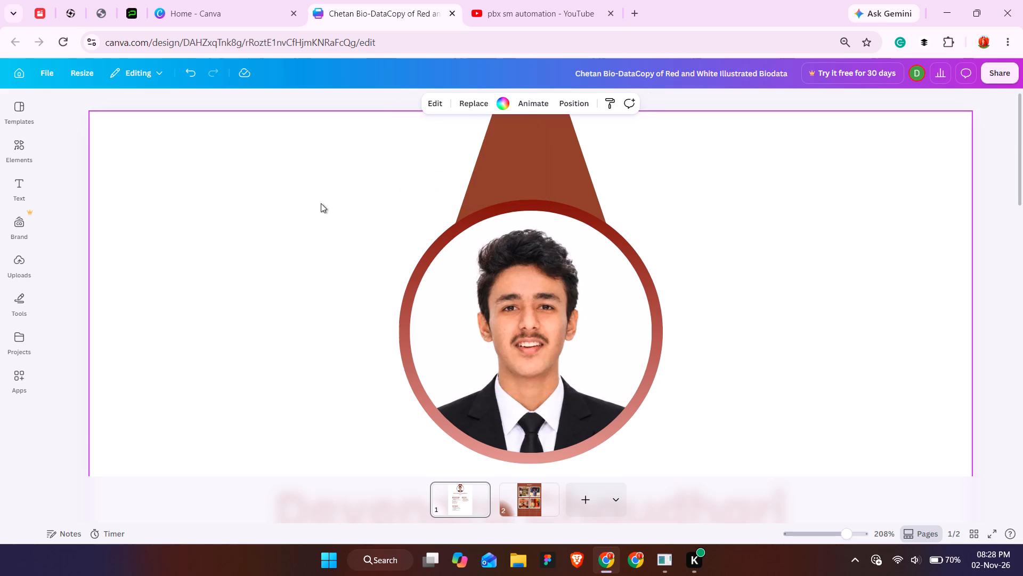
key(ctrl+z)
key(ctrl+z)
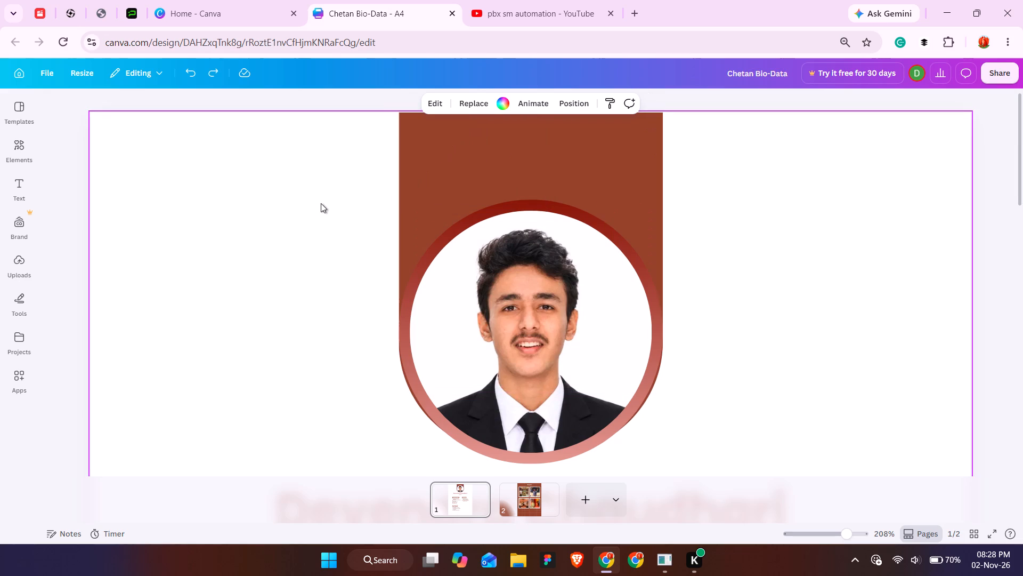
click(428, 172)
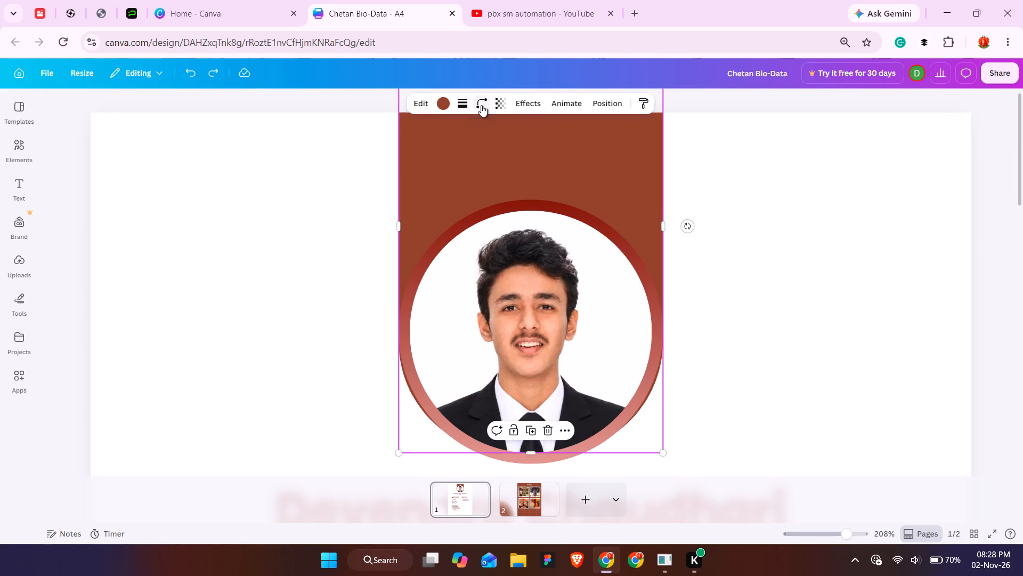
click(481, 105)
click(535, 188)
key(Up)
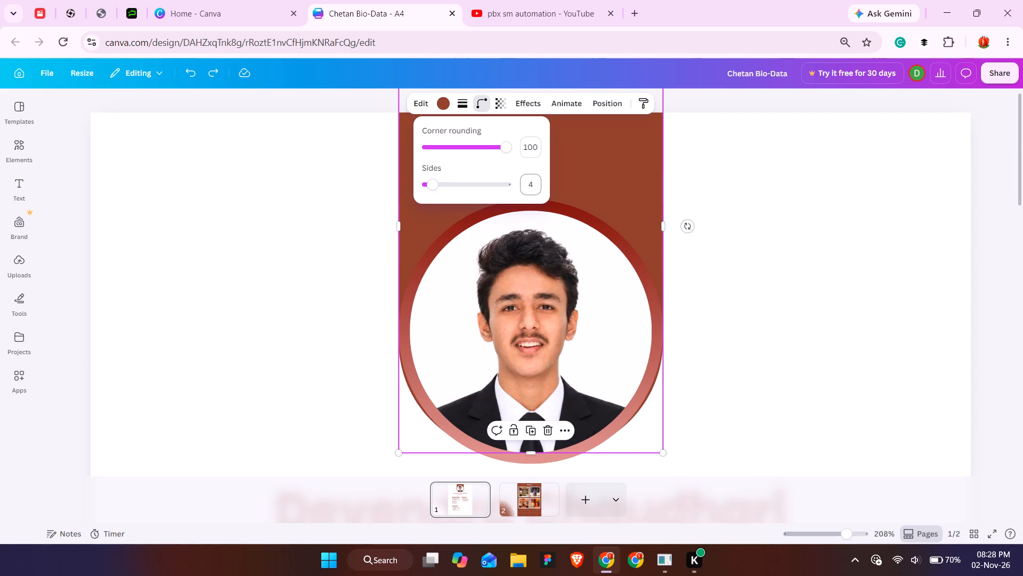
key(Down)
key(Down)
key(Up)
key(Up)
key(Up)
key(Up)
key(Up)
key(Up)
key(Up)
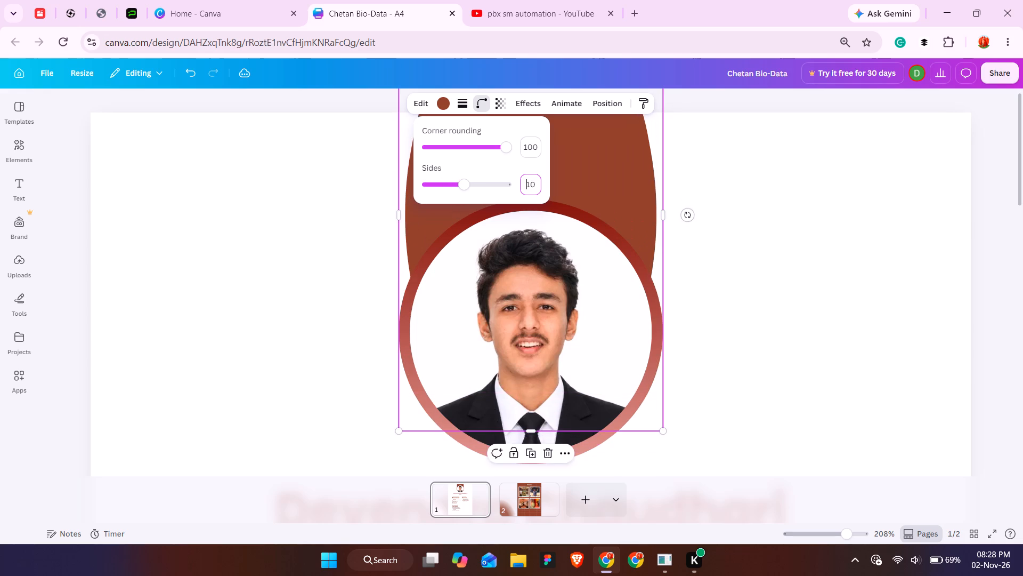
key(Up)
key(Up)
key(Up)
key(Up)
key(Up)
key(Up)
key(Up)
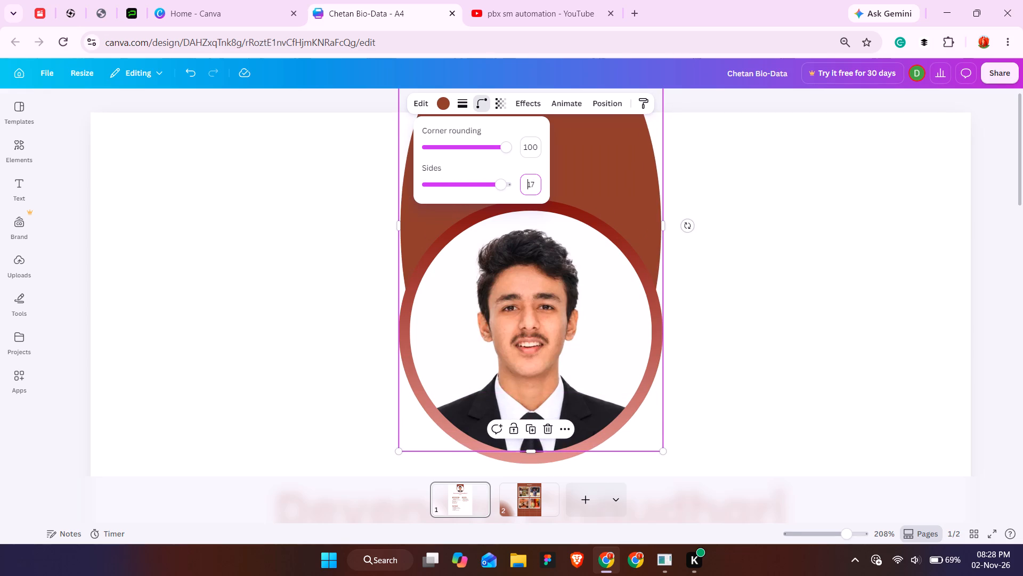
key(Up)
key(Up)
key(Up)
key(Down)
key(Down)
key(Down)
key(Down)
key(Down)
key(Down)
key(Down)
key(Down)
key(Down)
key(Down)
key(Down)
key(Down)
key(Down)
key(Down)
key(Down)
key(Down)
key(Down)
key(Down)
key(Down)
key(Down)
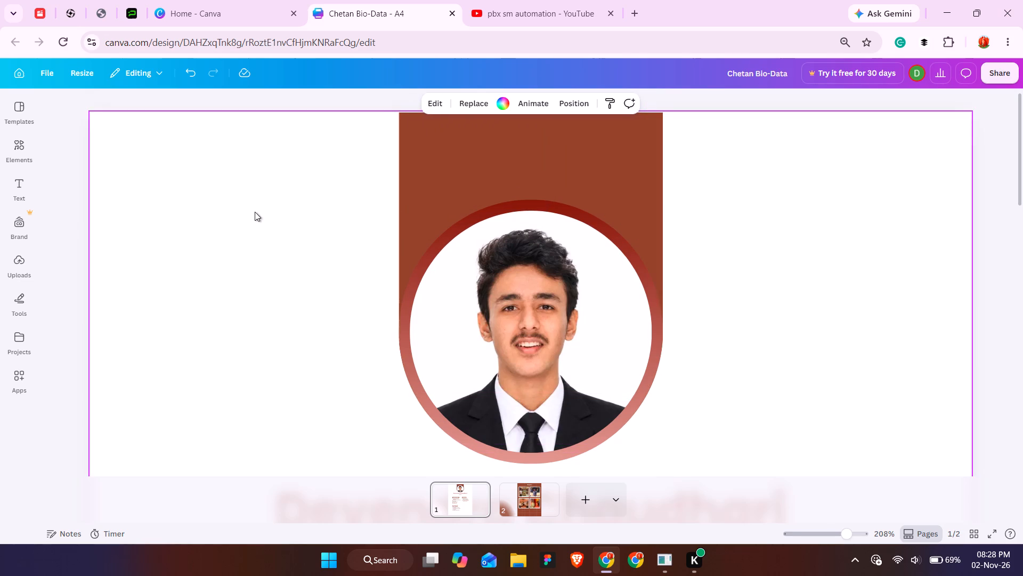
Review the whole first page, checking the brown band behind the profile photo against the rest of the layout.
scroll(255, 212, up, 1)
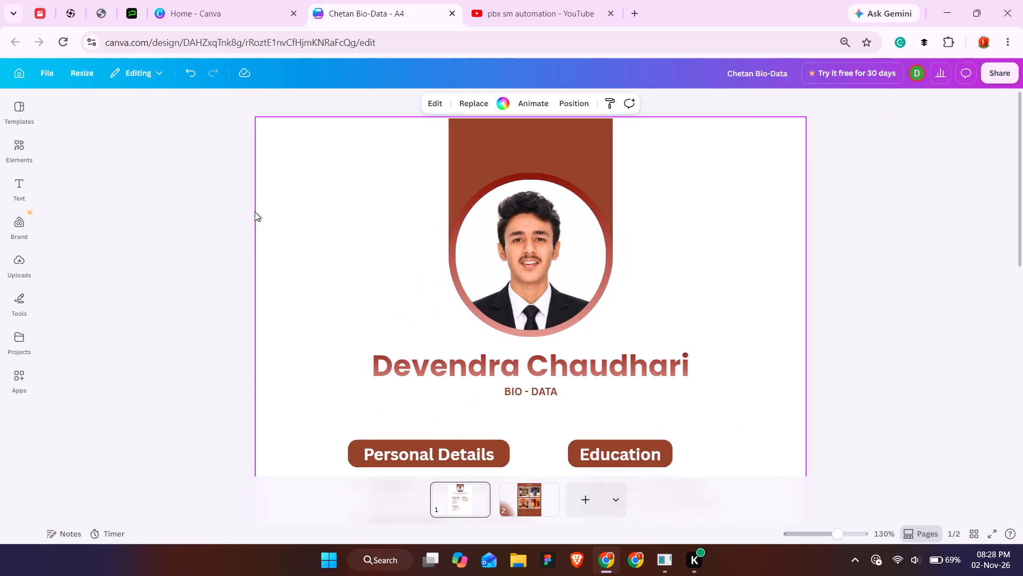
scroll(255, 212, up, 1)
scroll(307, 233, up, 1)
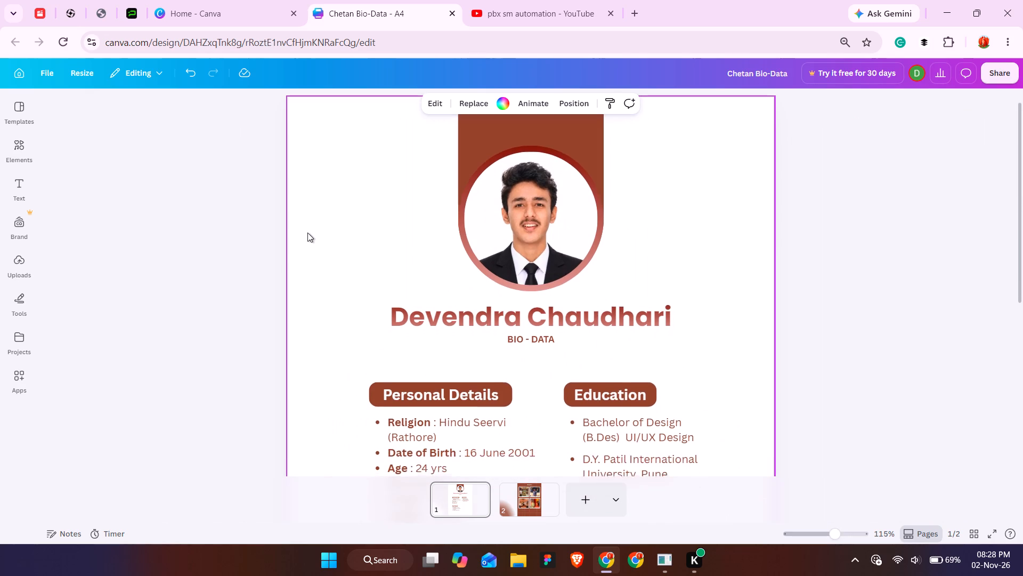
scroll(307, 233, up, 2)
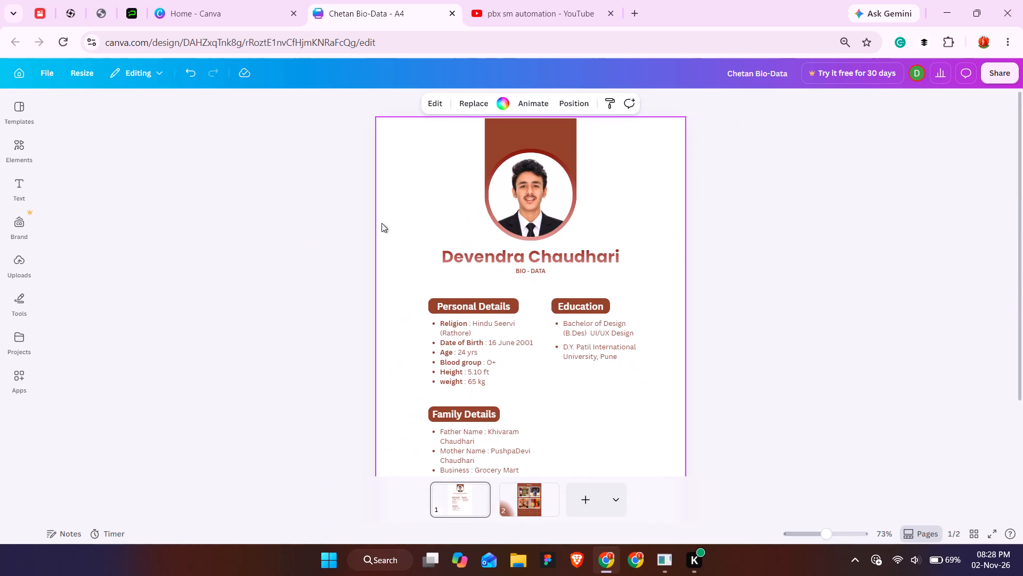
click(298, 198)
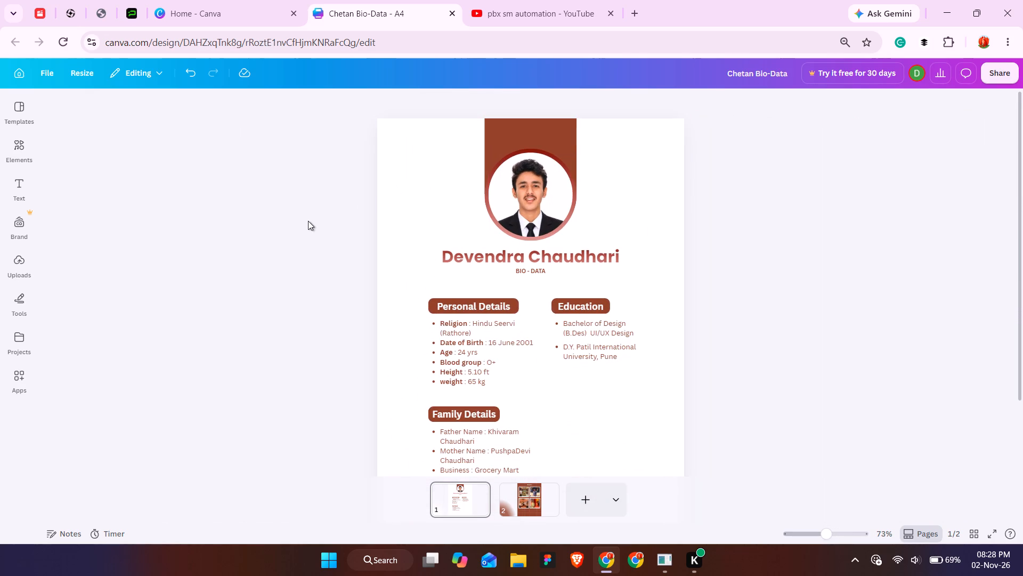
click(308, 221)
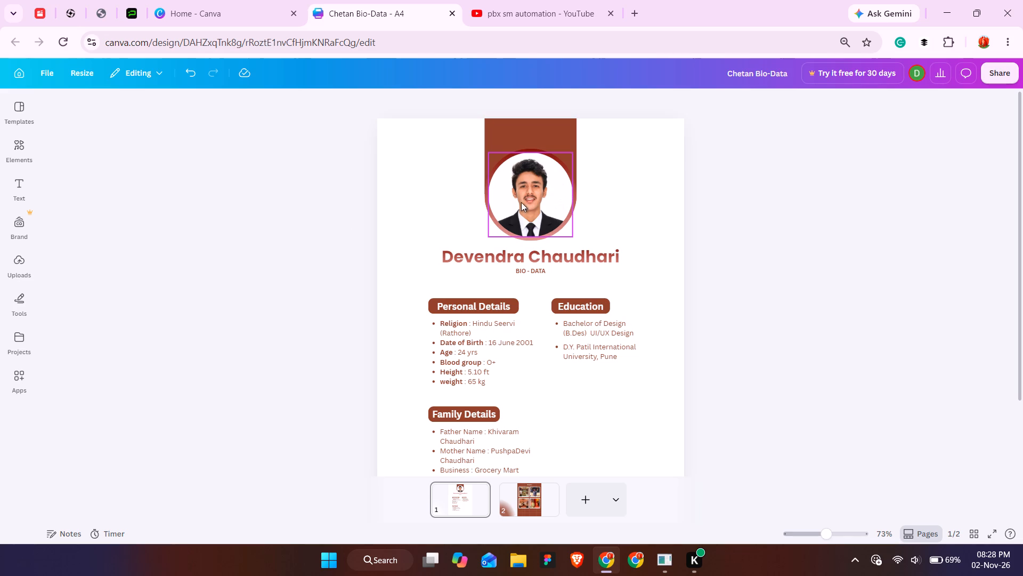
click(343, 230)
scroll(343, 230, down, 1)
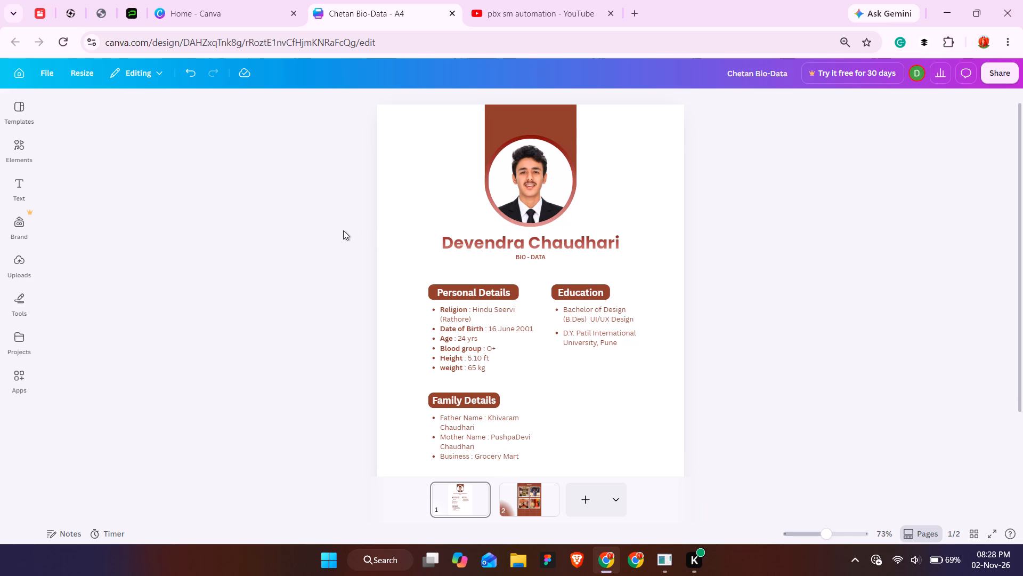
scroll(343, 230, down, 1)
scroll(343, 230, up, 1)
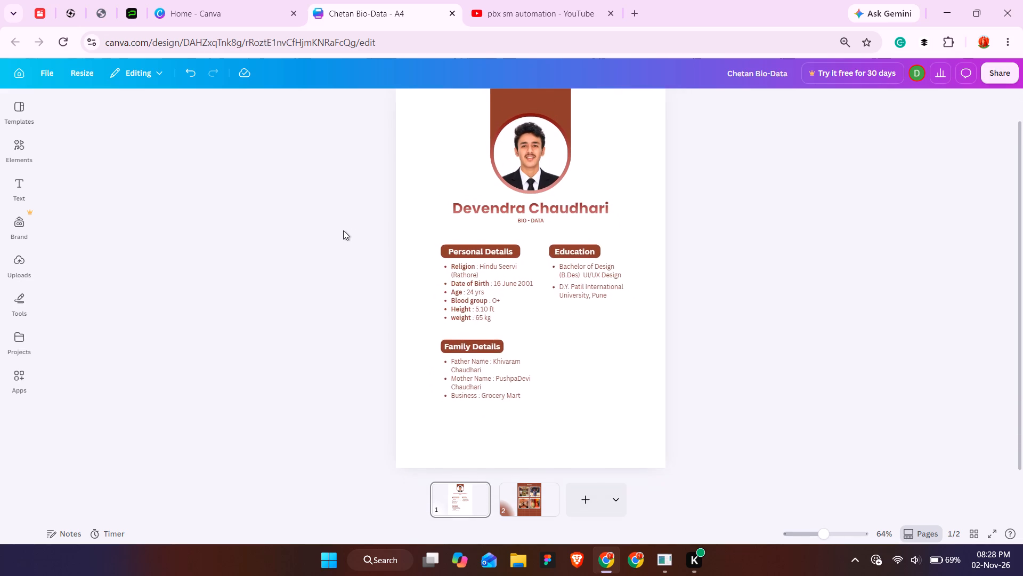
scroll(343, 230, up, 1)
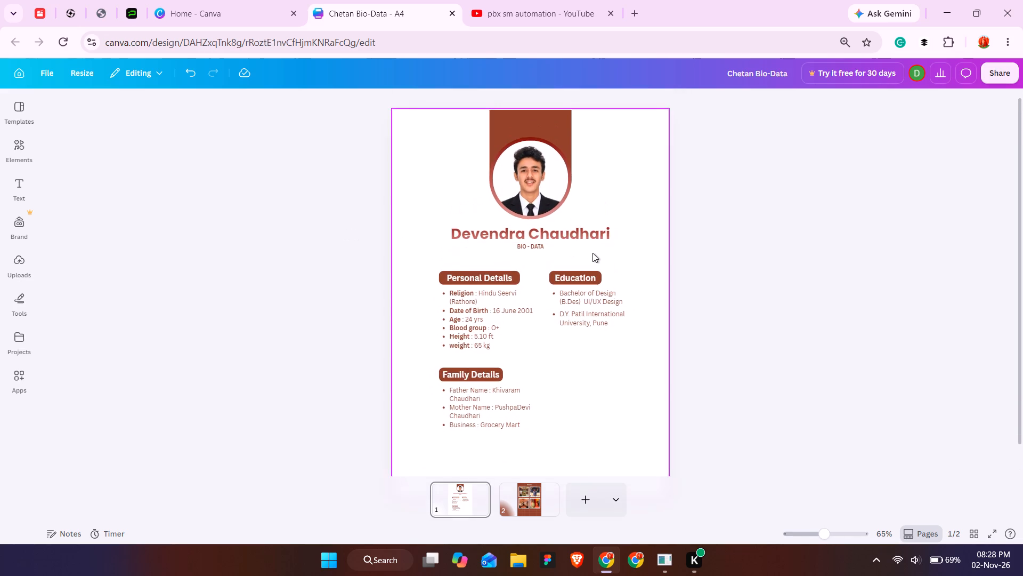
Make the text "Bachelor of Design" bold in the first Education bullet.
scroll(592, 253, down, 1)
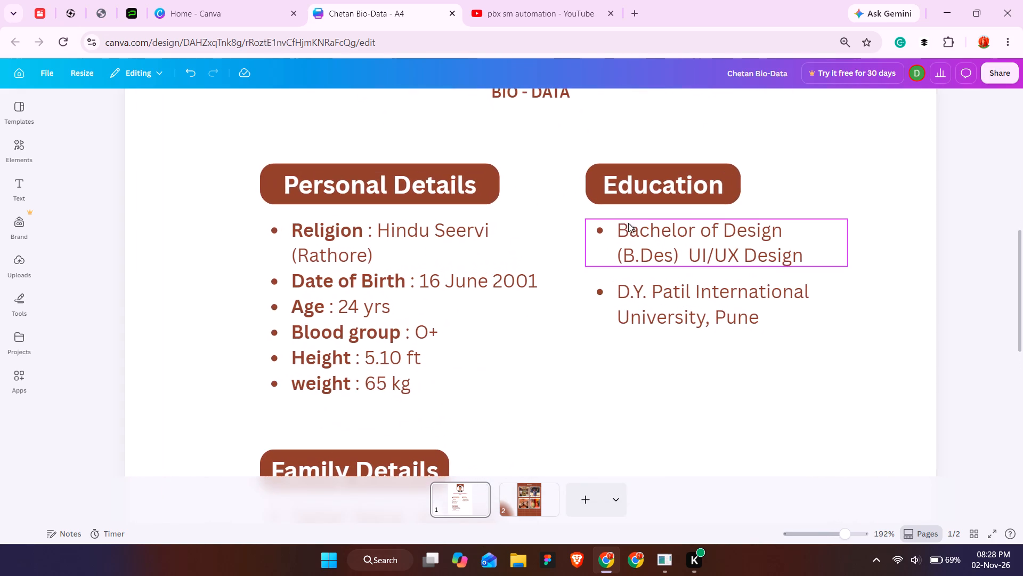
scroll(621, 229, left, 1)
double_click(618, 229)
drag(618, 229, 800, 221)
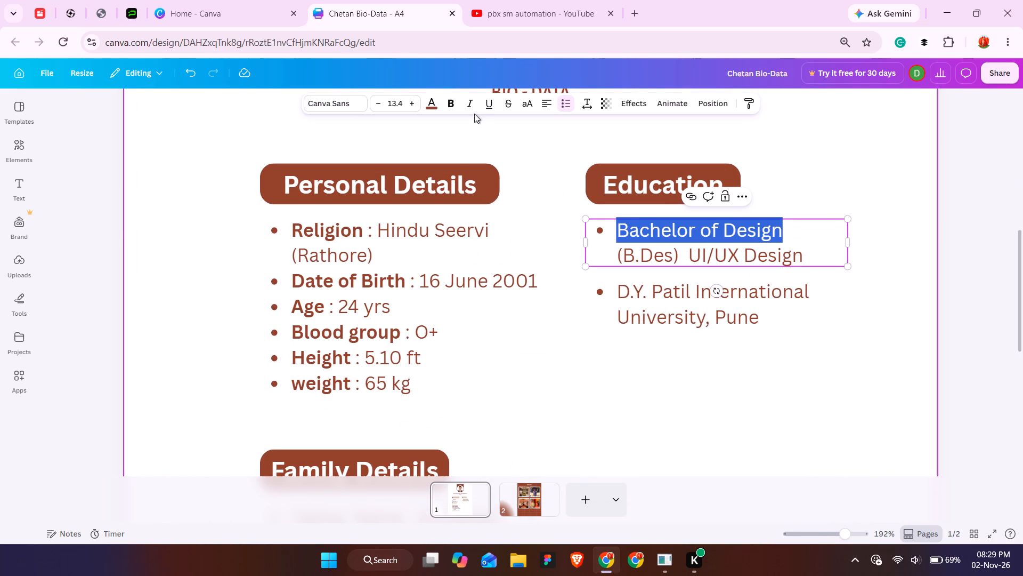
click(455, 107)
click(626, 362)
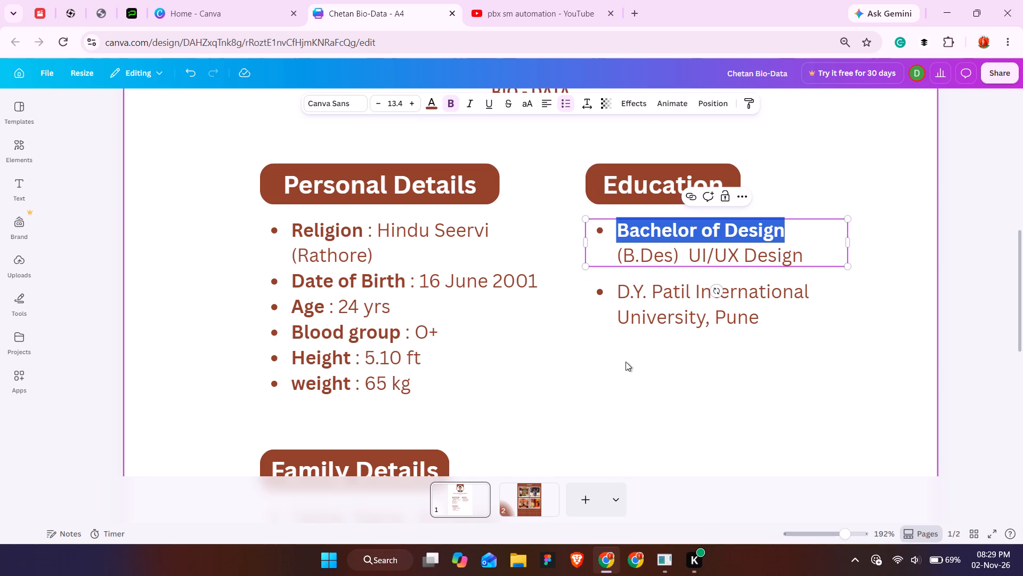
Make the labels "Father Name", "Mother Name" and "Business" bold in the Family Details list.
scroll(557, 332, down, 1)
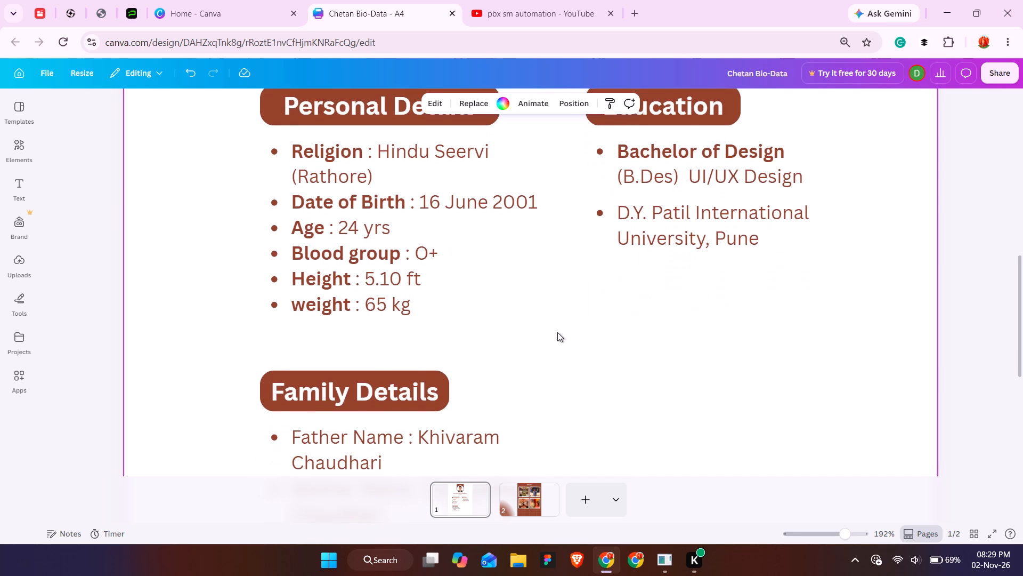
scroll(414, 367, down, 2)
triple_click(296, 322)
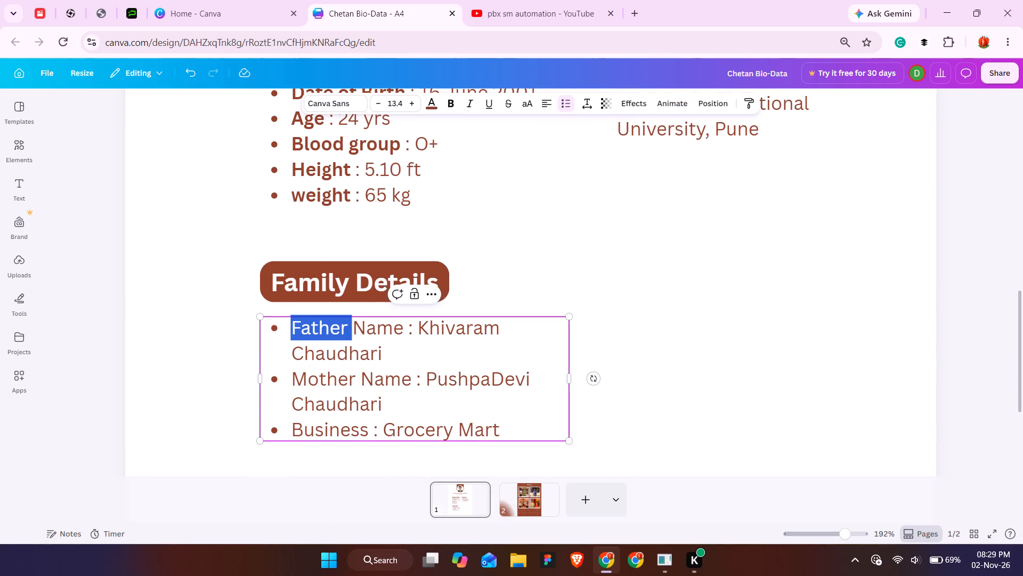
drag(296, 322, 395, 321)
double_click(395, 321)
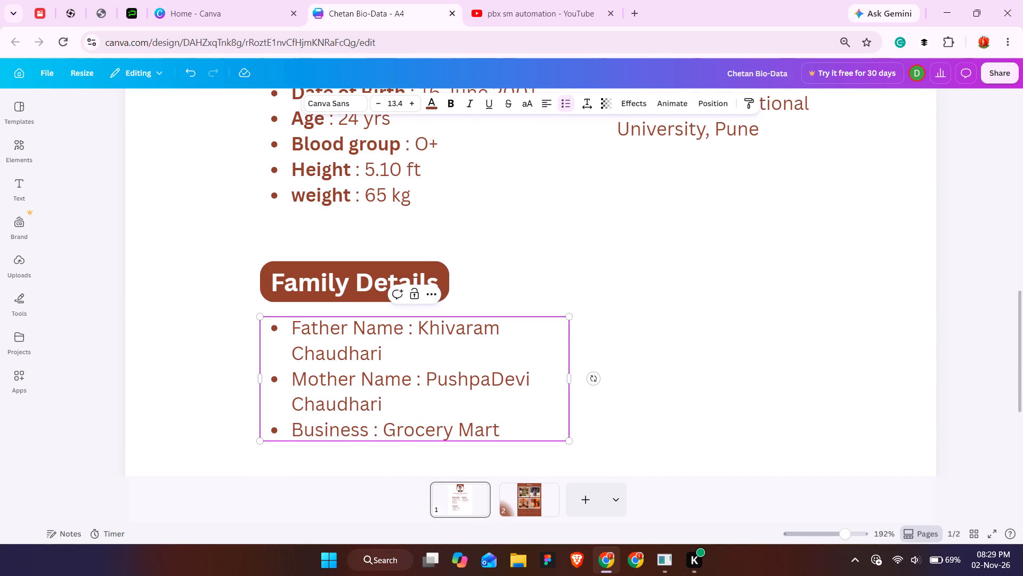
drag(402, 324, 289, 325)
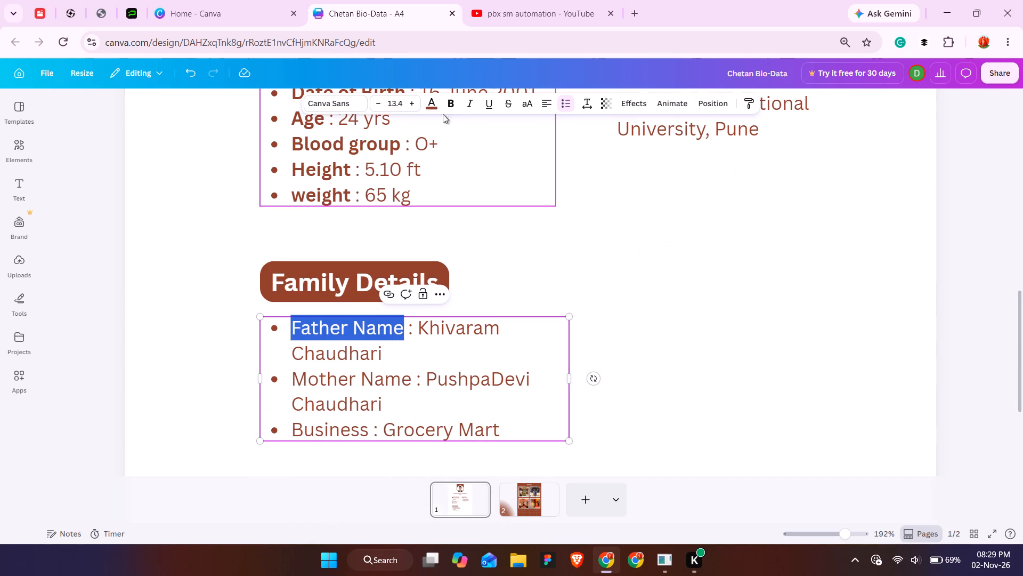
click(451, 107)
scroll(320, 335, down, 2)
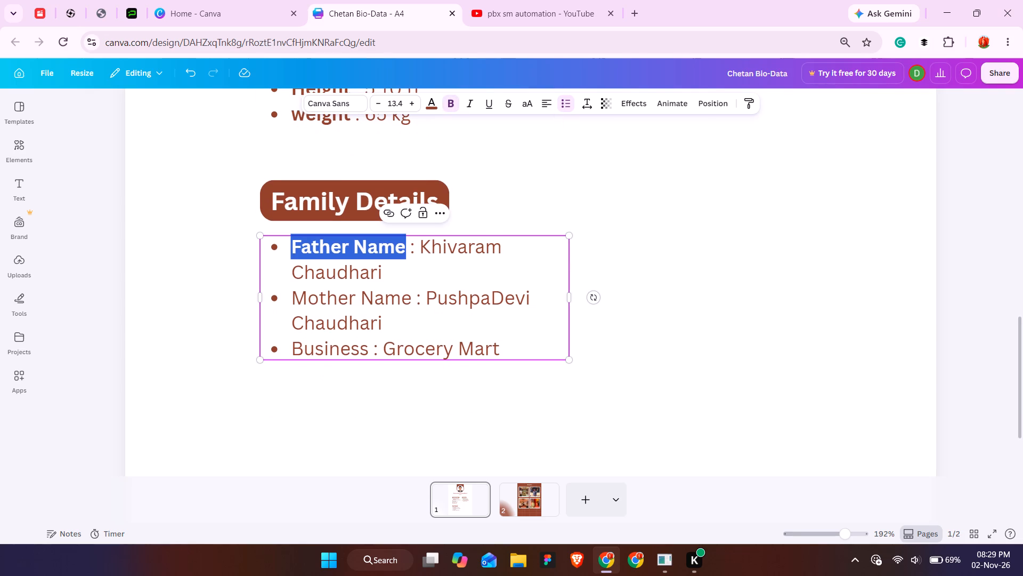
drag(411, 300, 289, 302)
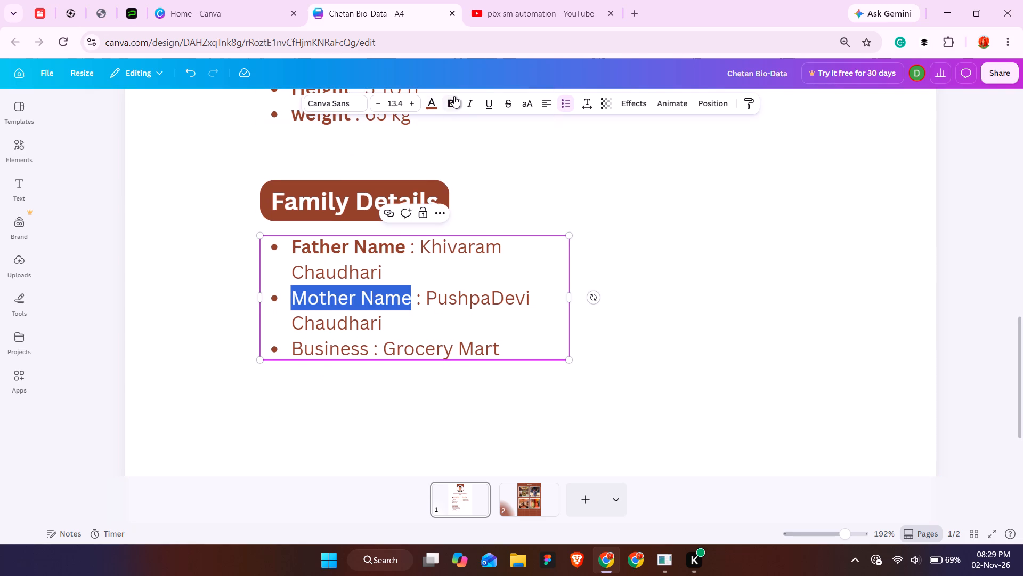
click(454, 96)
drag(369, 353, 292, 353)
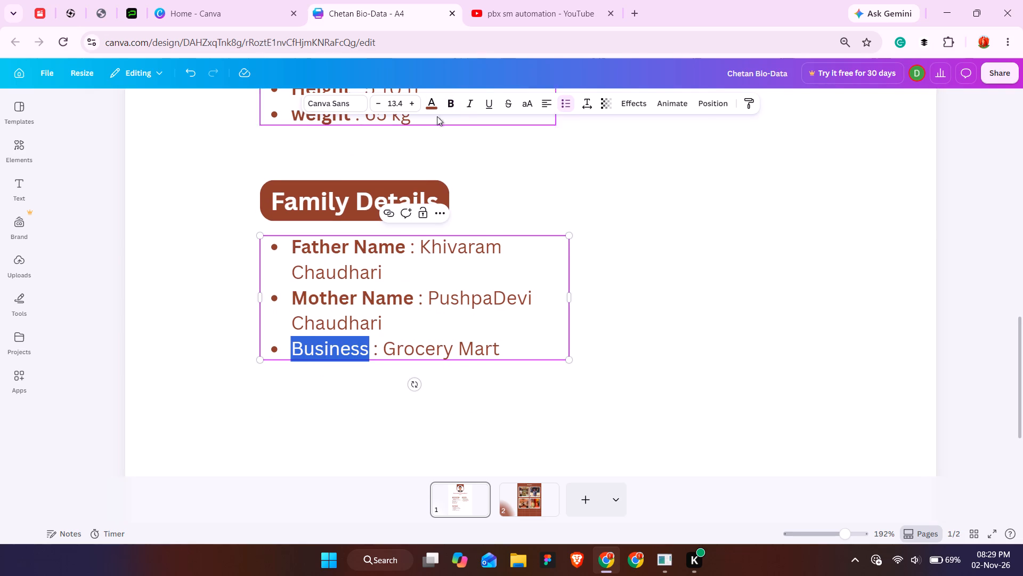
click(452, 101)
double_click(110, 275)
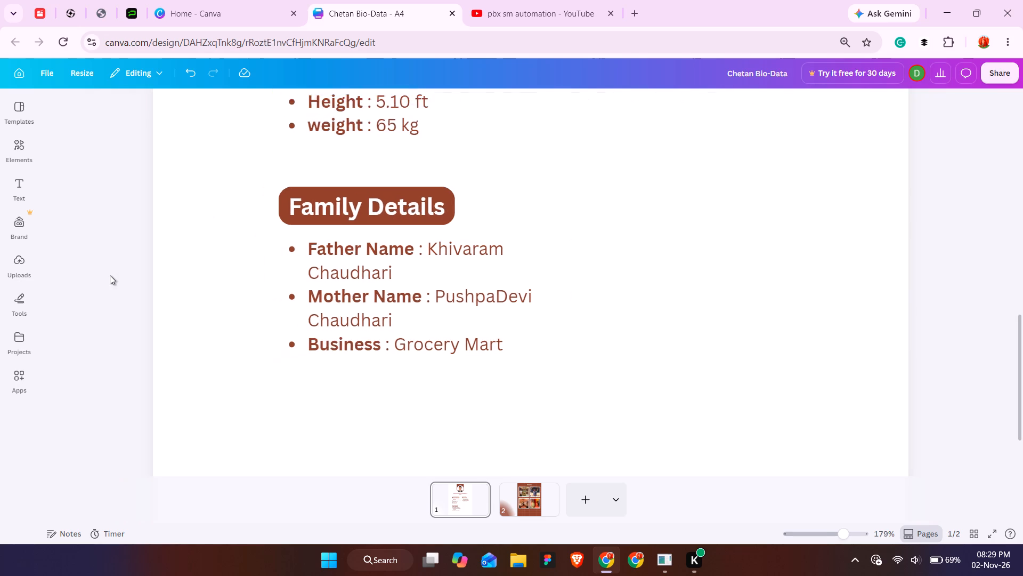
Copy the grid pattern group from the Photo's page and paste it onto page 1.
scroll(110, 275, up, 1)
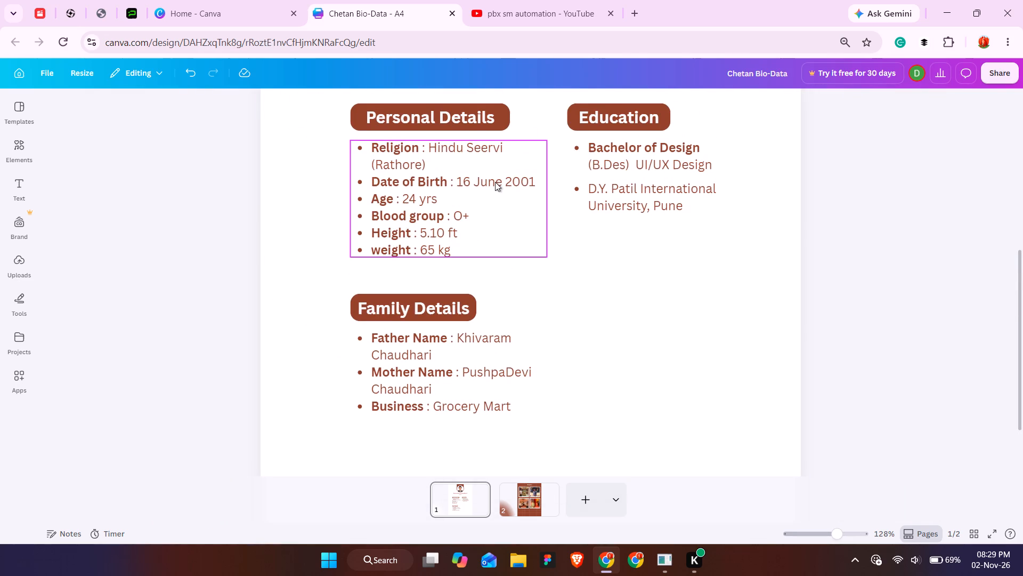
click(198, 307)
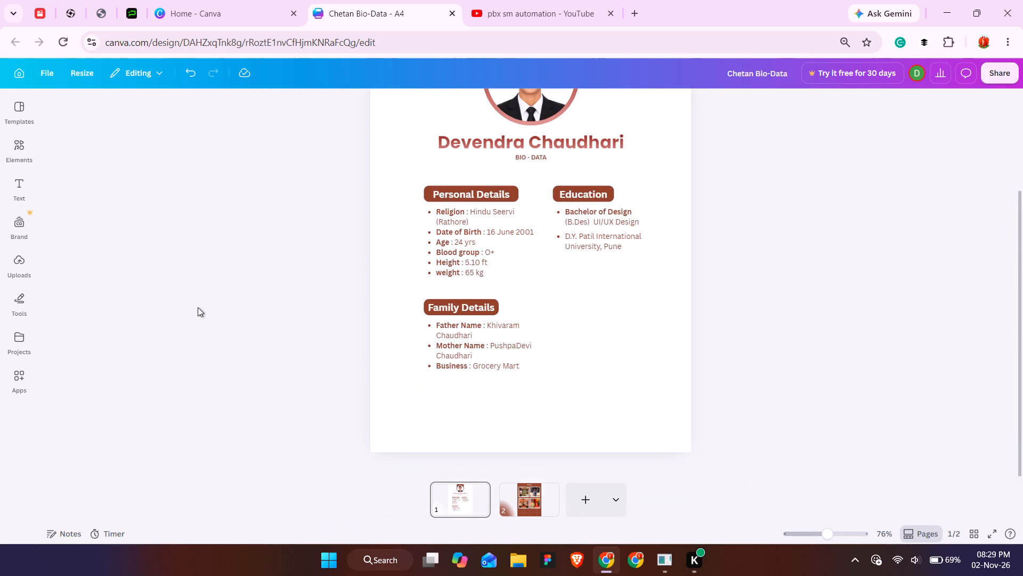
scroll(373, 303, up, 1)
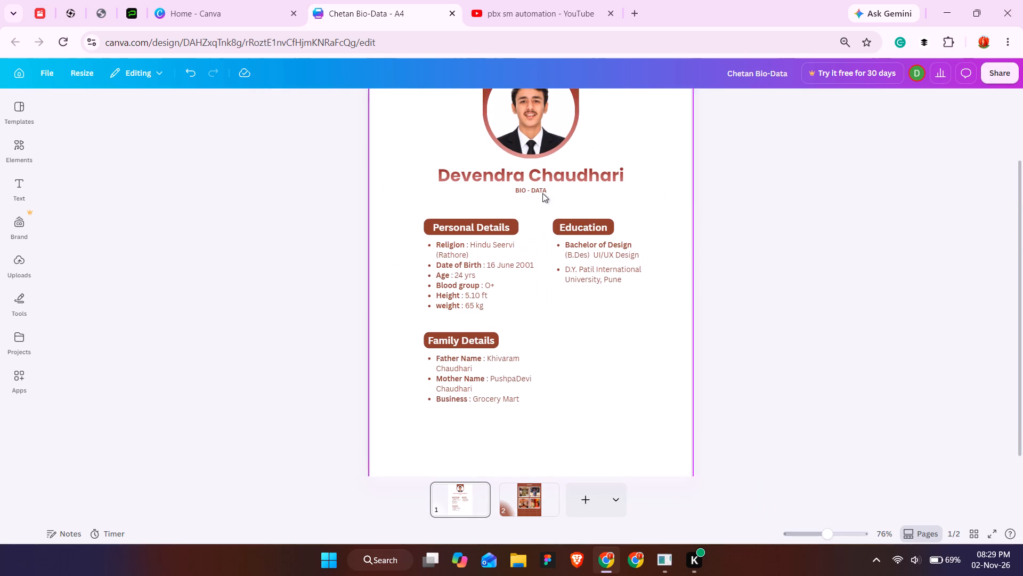
scroll(543, 189, up, 1)
click(303, 209)
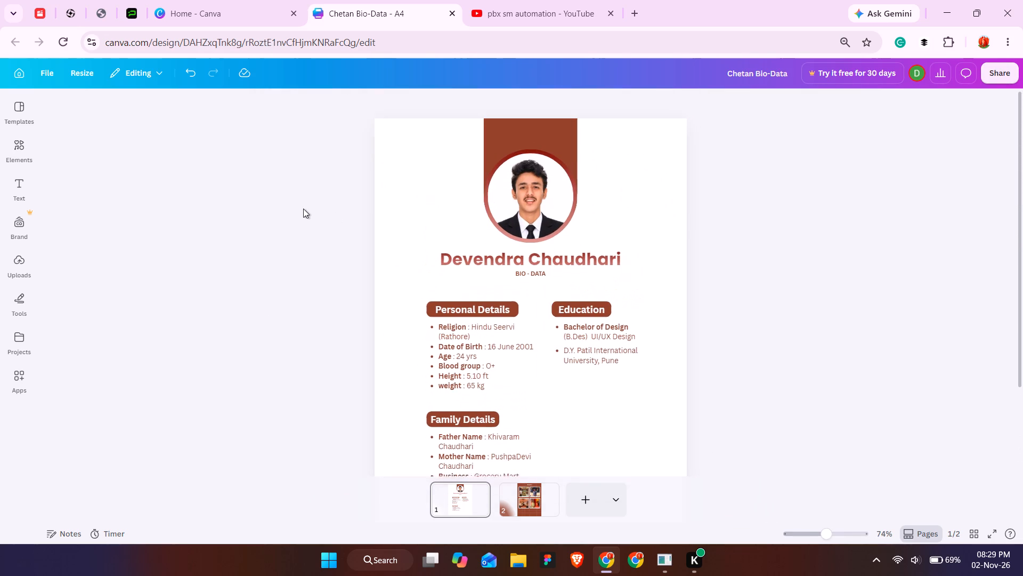
click(533, 499)
click(472, 409)
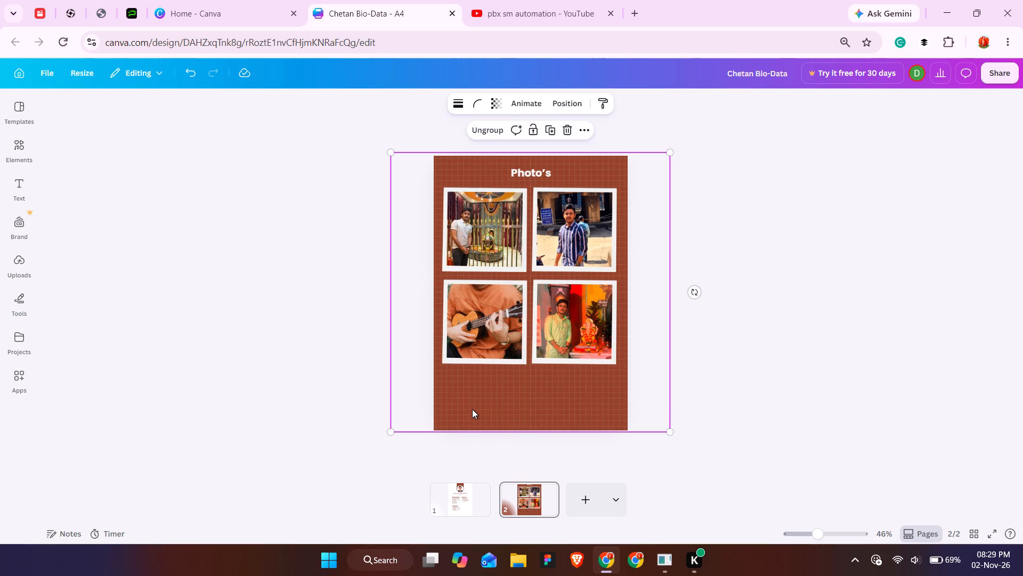
key(ctrl+c)
click(448, 517)
click(457, 486)
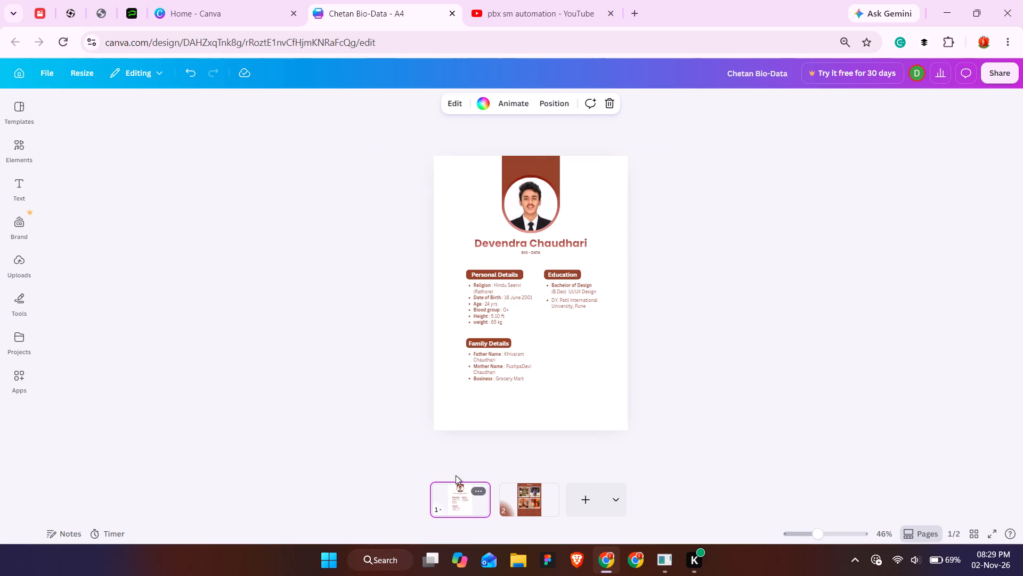
click(562, 348)
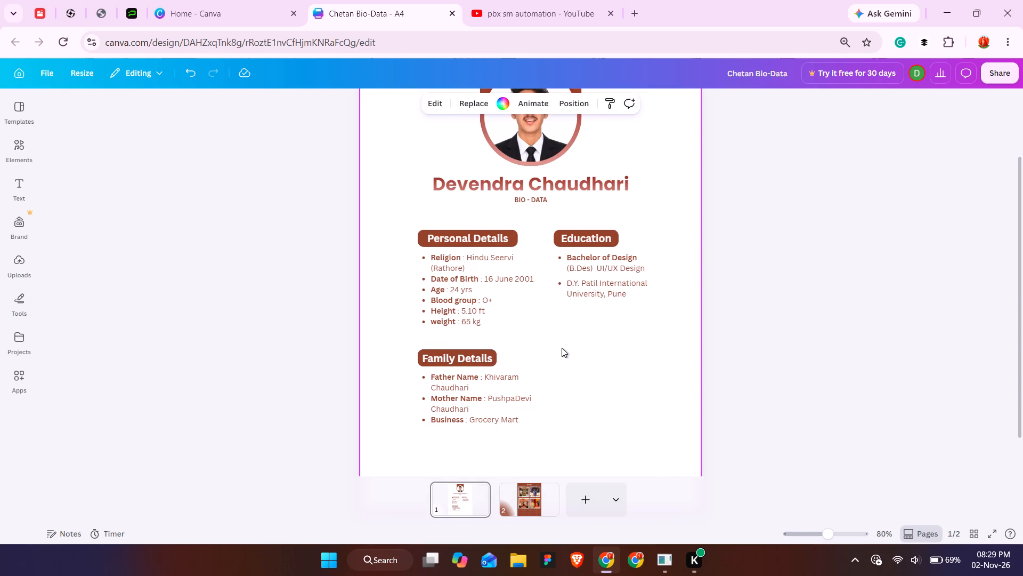
key(ctrl+v)
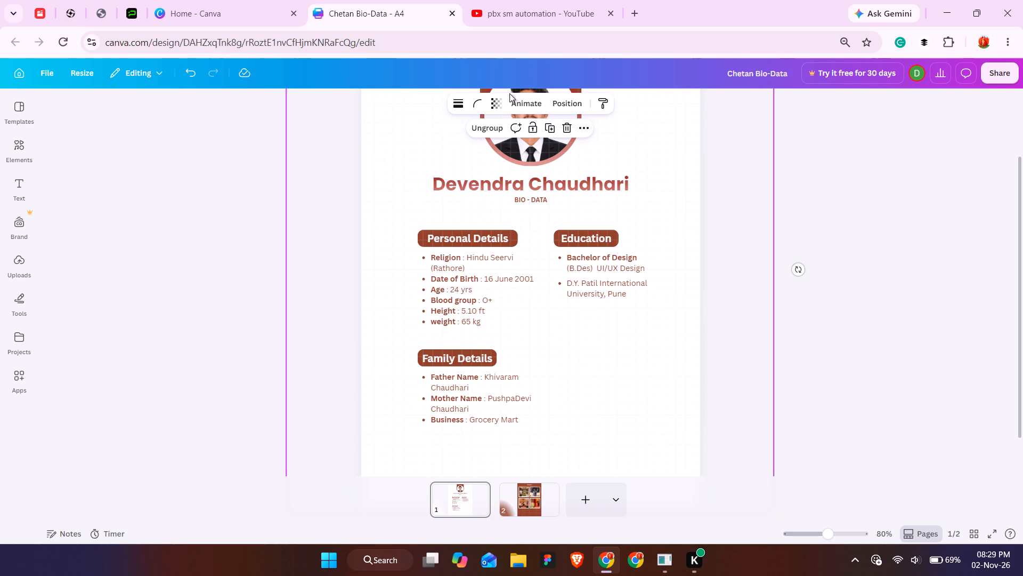
Set the transparency of the pasted grid pattern to 69.
click(491, 103)
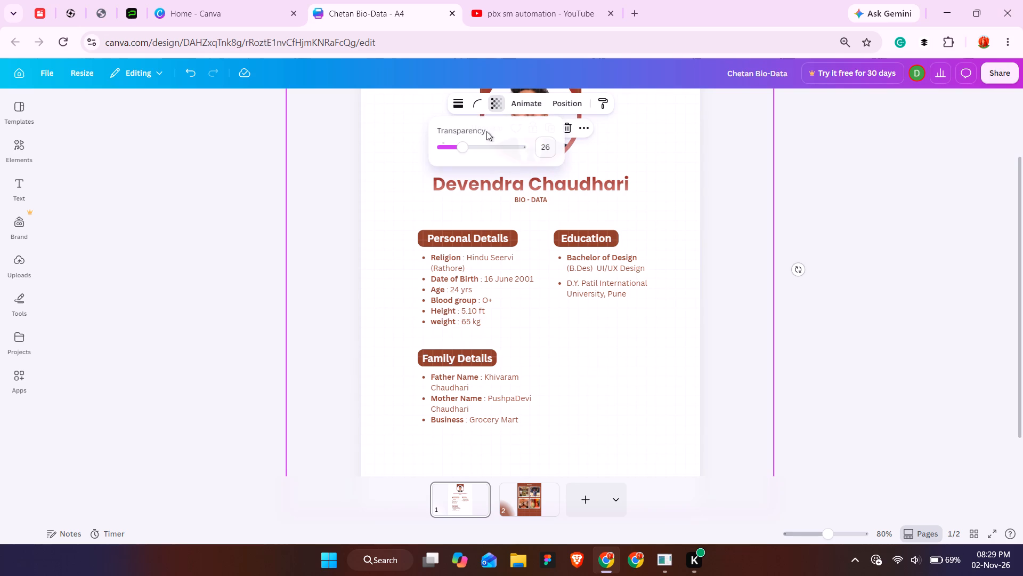
drag(464, 151, 508, 153)
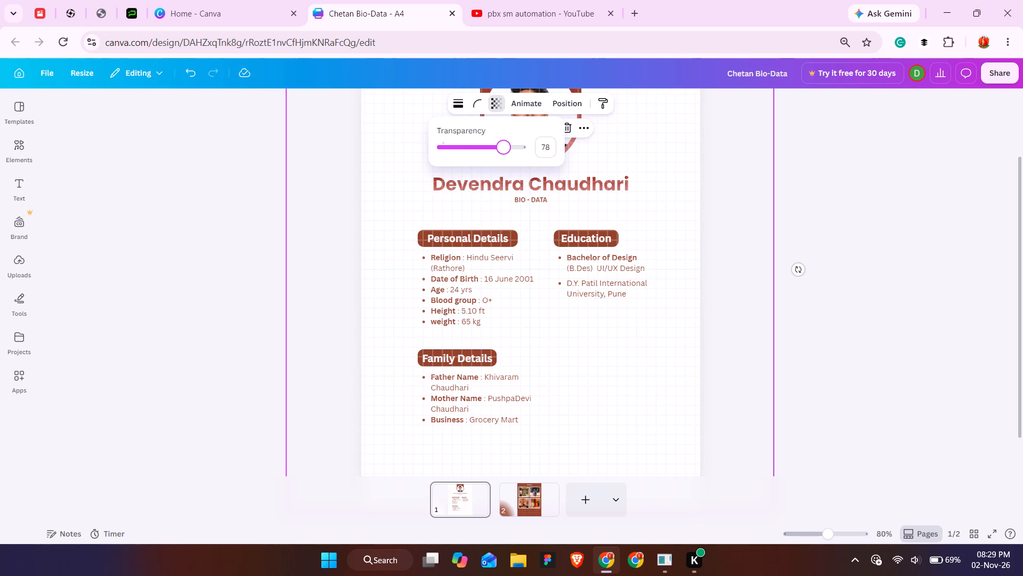
drag(508, 153, 497, 156)
drag(497, 156, 497, 157)
Send the whole grid pattern group backward on page 1, behind the headings, text, brown band and profile photo.
click(388, 191)
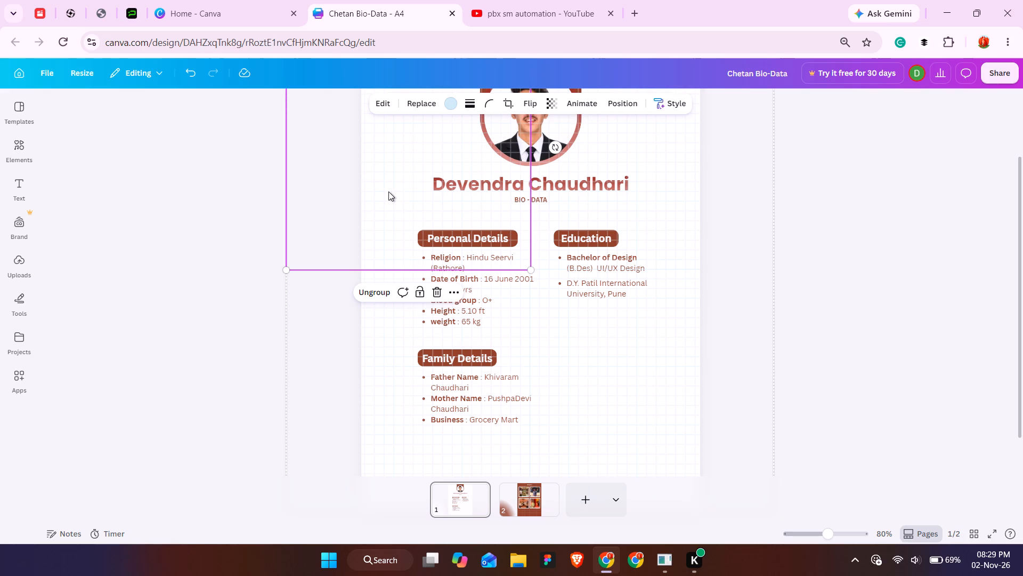
key(ctrl+bracketleft)
key(ctrl+bracketleft)
key(ctrl+bracketleft)
key(ctrl+bracketleft)
key(ctrl+bracketleft)
key(ctrl+bracketleft)
key(ctrl+bracketleft)
key(ctrl+bracketleft)
key(ctrl+bracketleft)
key(ctrl+bracketleft)
click(254, 257)
click(614, 382)
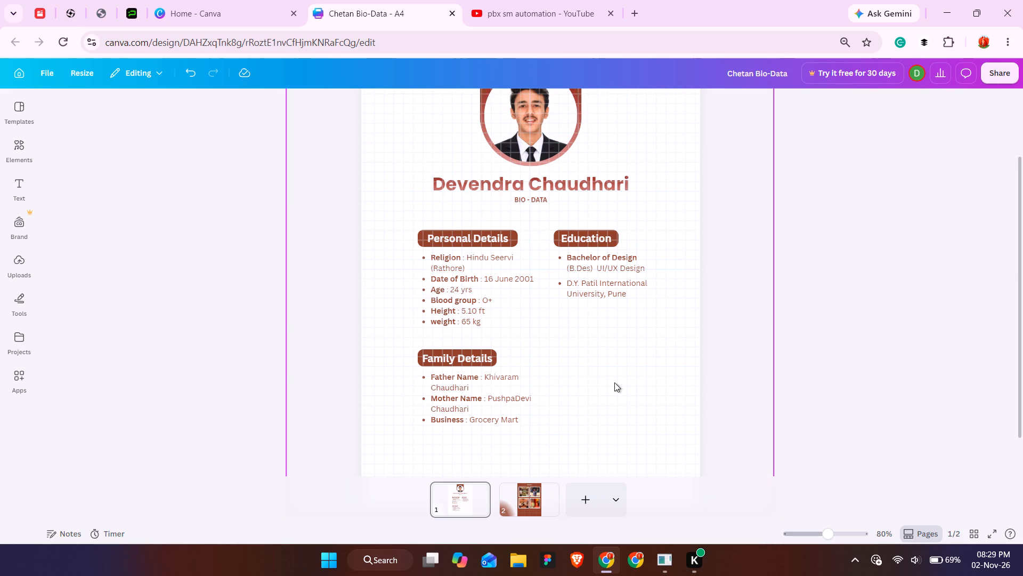
key(ctrl+bracketleft)
key(ctrl+bracketleft)
key(ctrl+bracketleft)
key(ctrl+bracketleft)
key(ctrl+bracketleft)
key(ctrl+bracketleft)
key(ctrl+bracketleft)
key(ctrl+bracketleft)
key(ctrl+bracketleft)
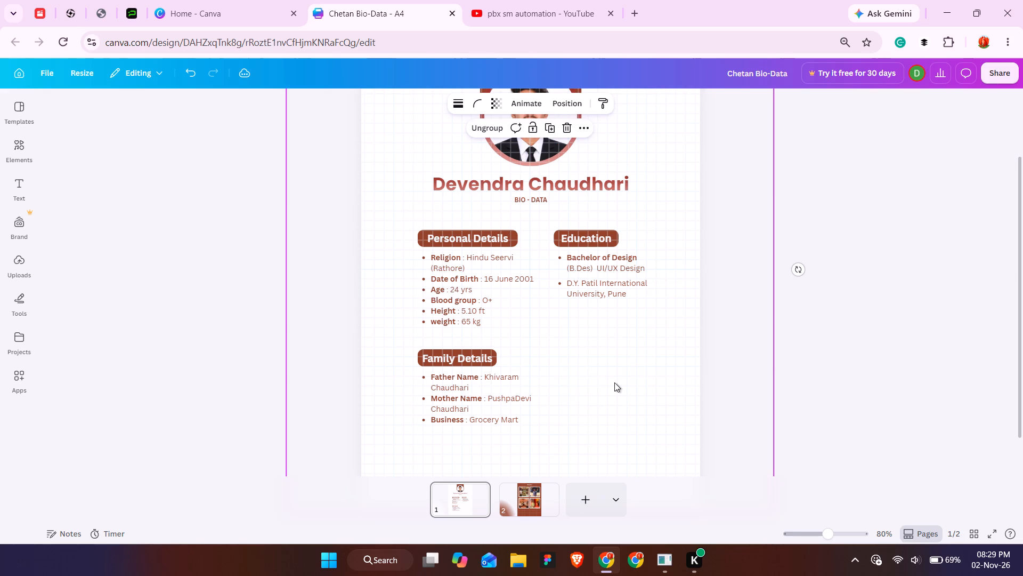
key(ctrl+bracketleft)
key(ctrl+bracketleft)
key(ctrl+bracketleft)
key(ctrl+bracketleft)
key(ctrl+bracketleft)
key(ctrl+bracketleft)
key(ctrl+bracketleft)
key(ctrl+bracketleft)
key(ctrl+bracketleft)
key(ctrl+bracketleft)
key(ctrl+bracketleft)
key(ctrl+bracketleft)
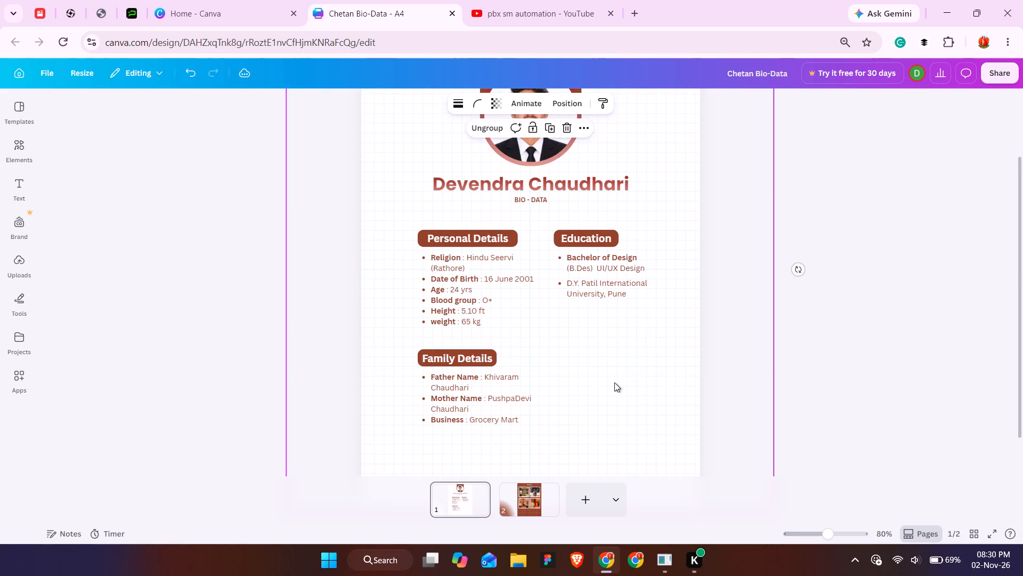
key(ctrl+bracketleft)
click(227, 261)
Recolour the band behind the profile photo, trying Greyorange #ca8a33 and pink shades before settling on Coral red #ff5757.
scroll(227, 261, up, 1)
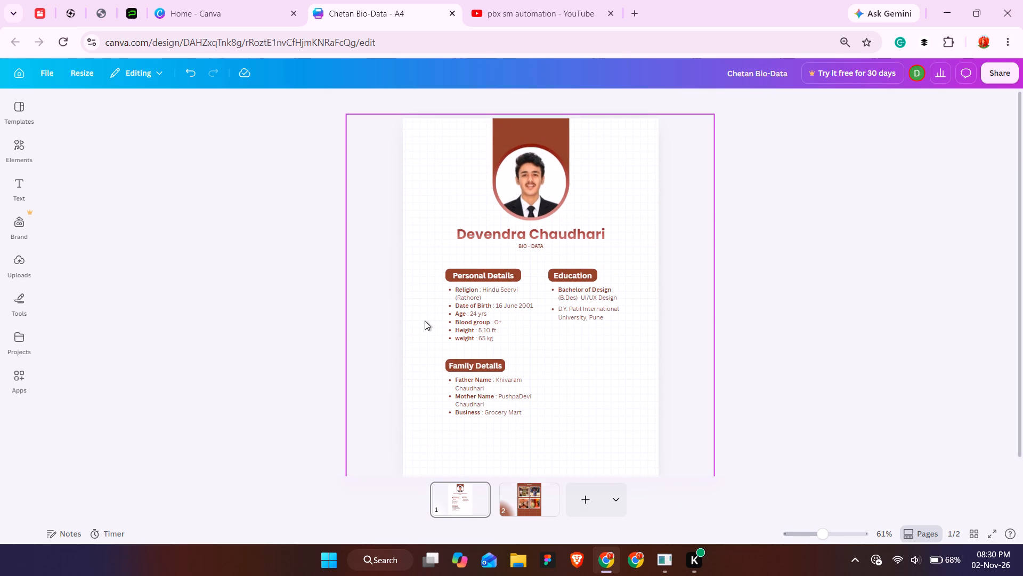
click(525, 492)
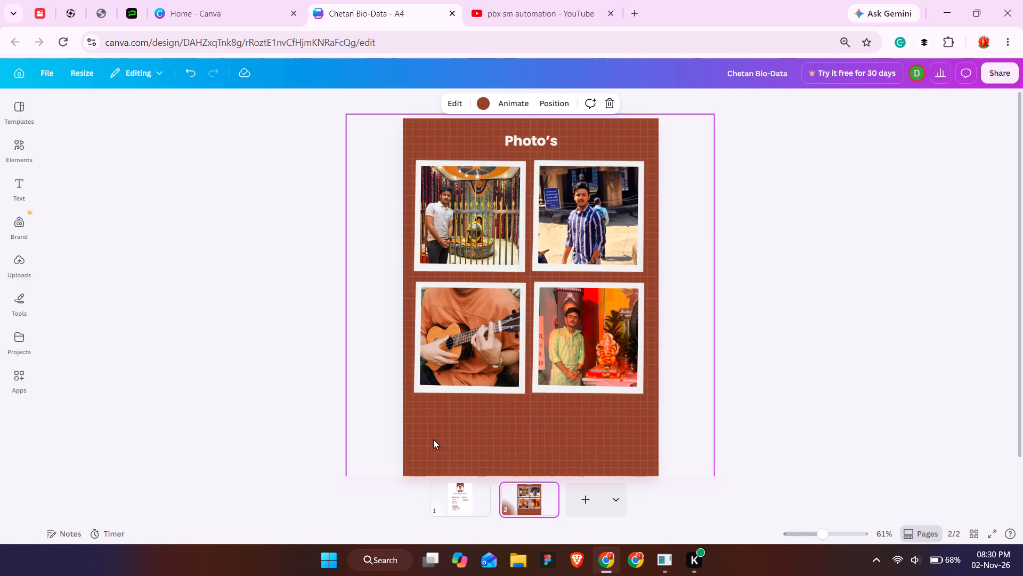
click(454, 494)
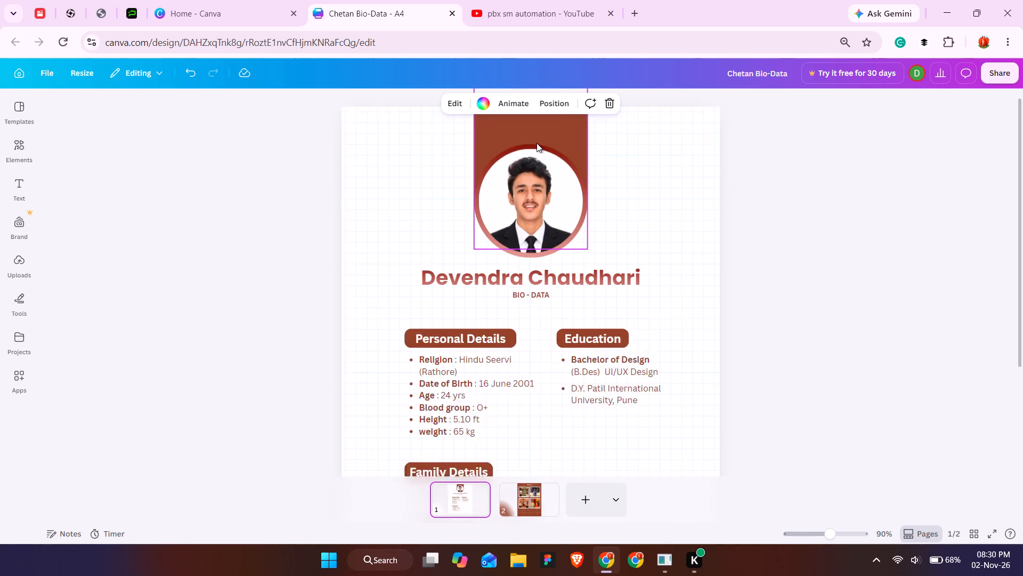
scroll(537, 143, up, 1)
click(508, 145)
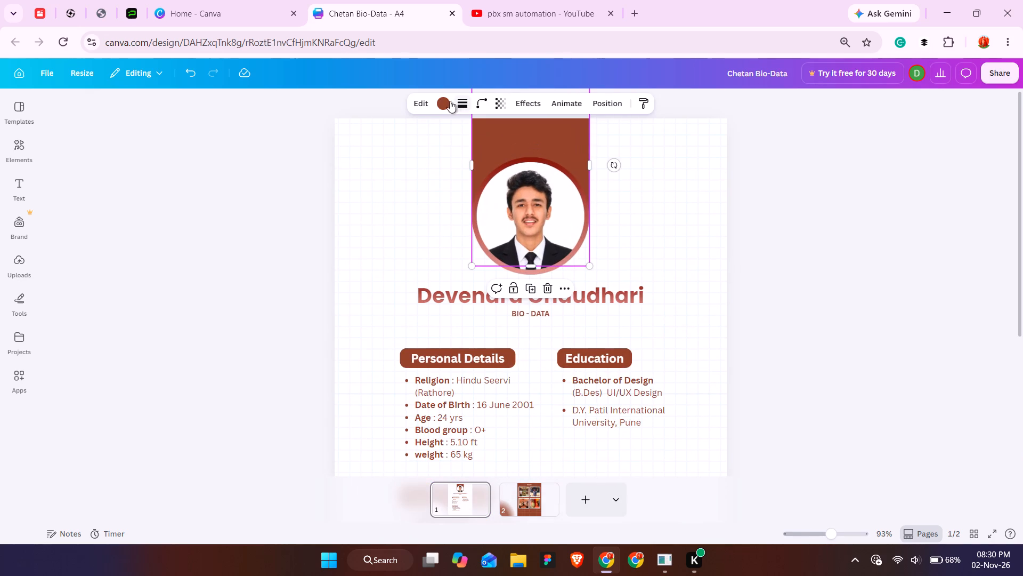
click(446, 99)
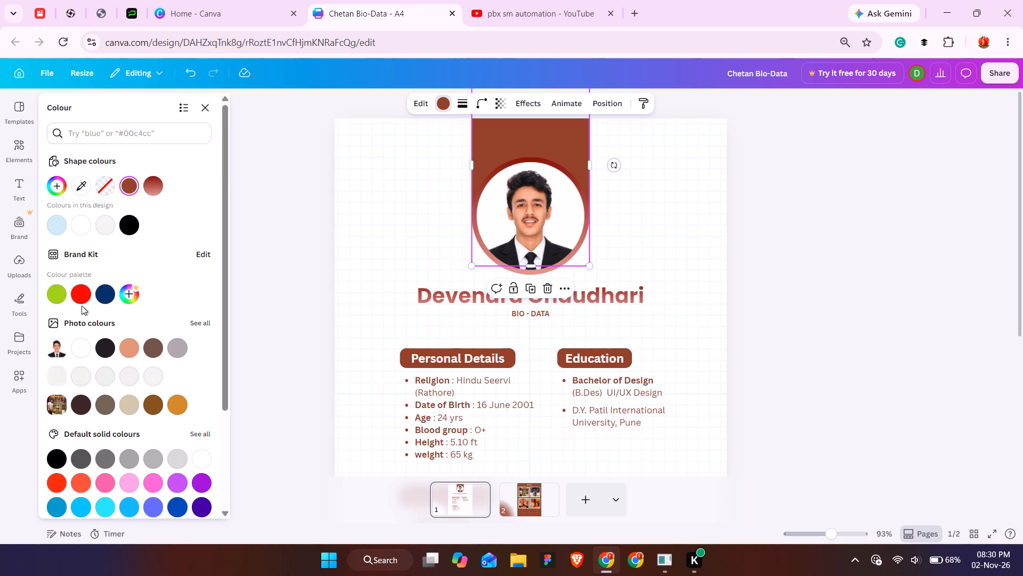
click(180, 403)
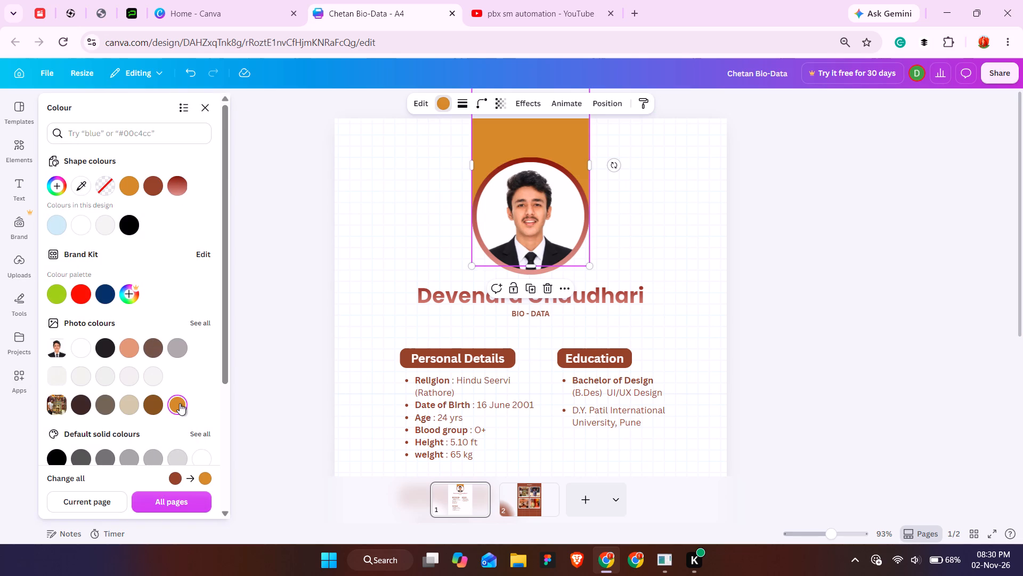
scroll(99, 428, down, 2)
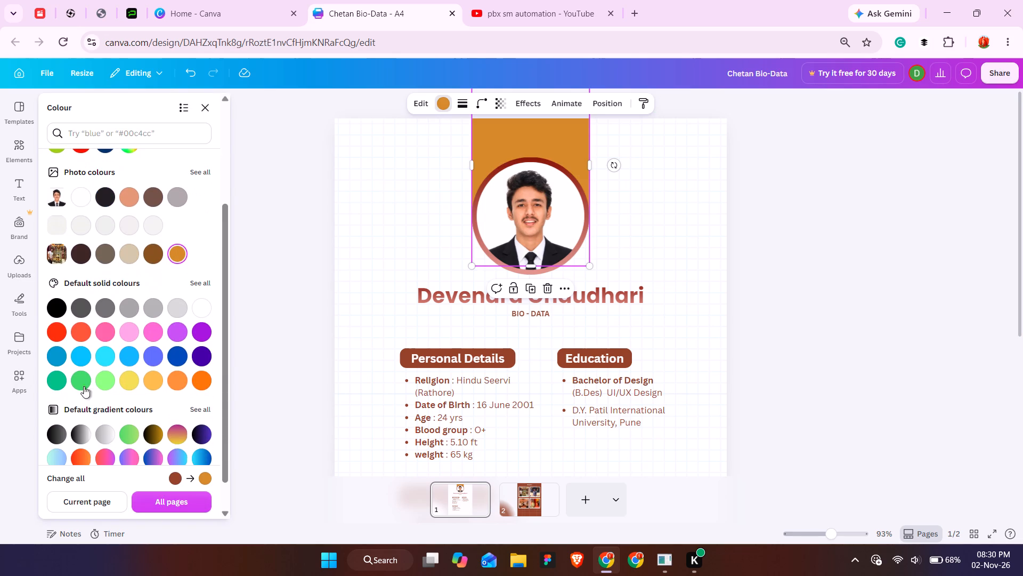
click(146, 334)
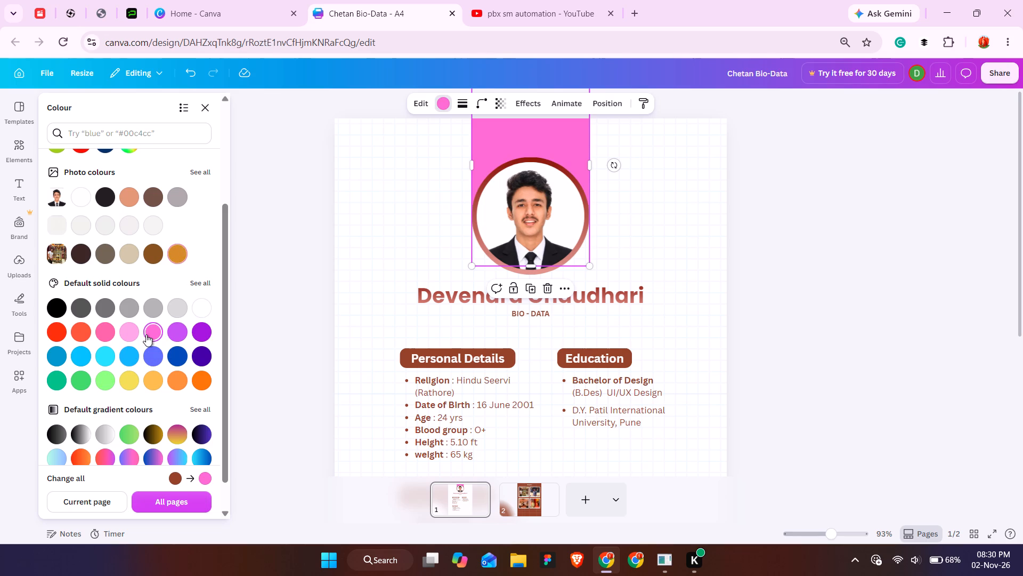
click(113, 336)
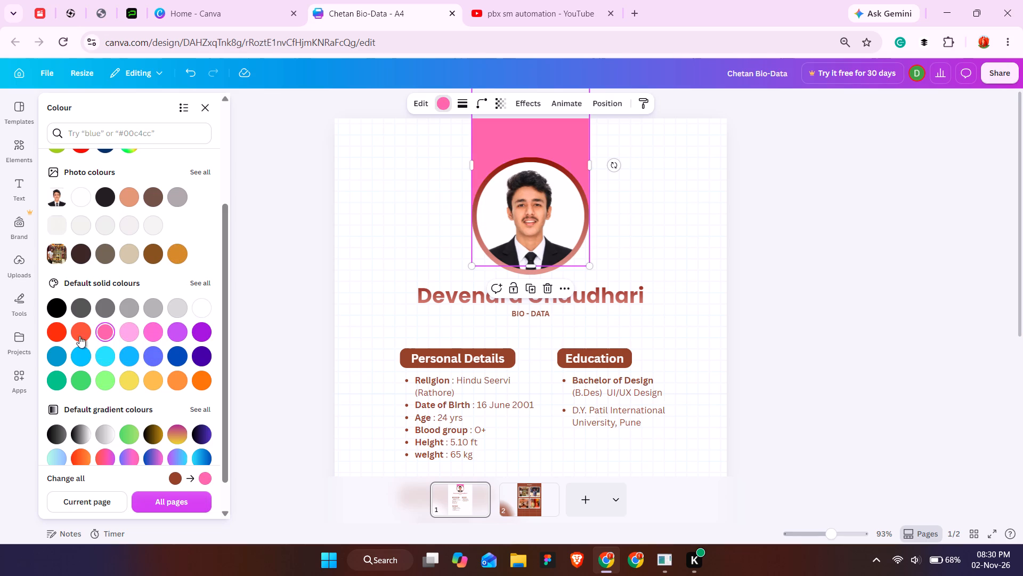
click(70, 336)
click(76, 335)
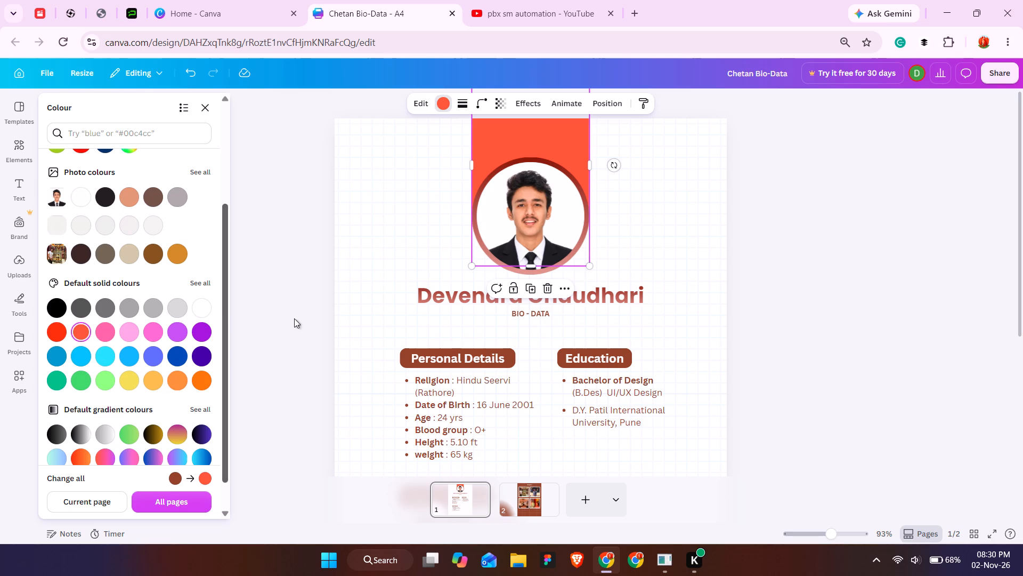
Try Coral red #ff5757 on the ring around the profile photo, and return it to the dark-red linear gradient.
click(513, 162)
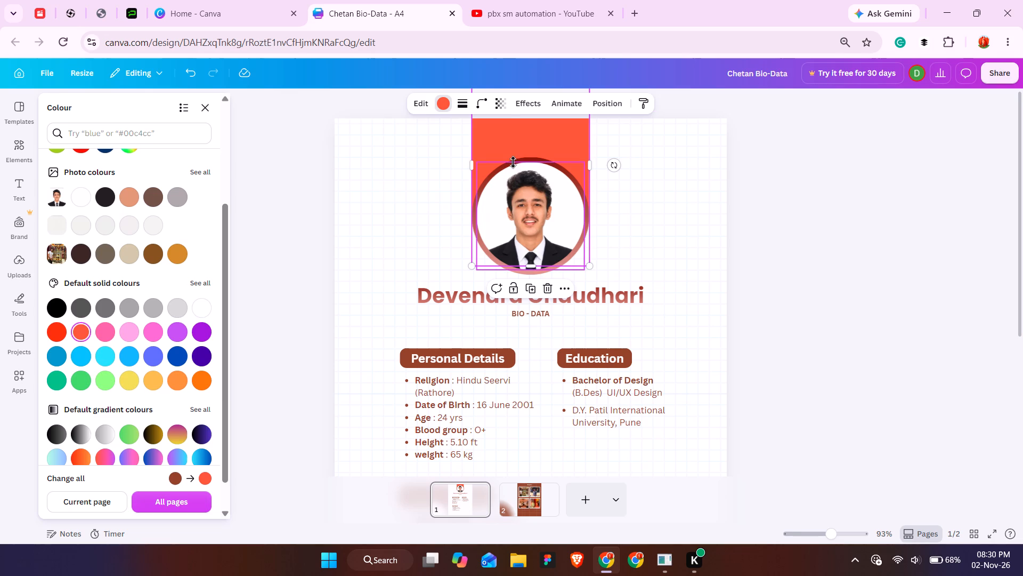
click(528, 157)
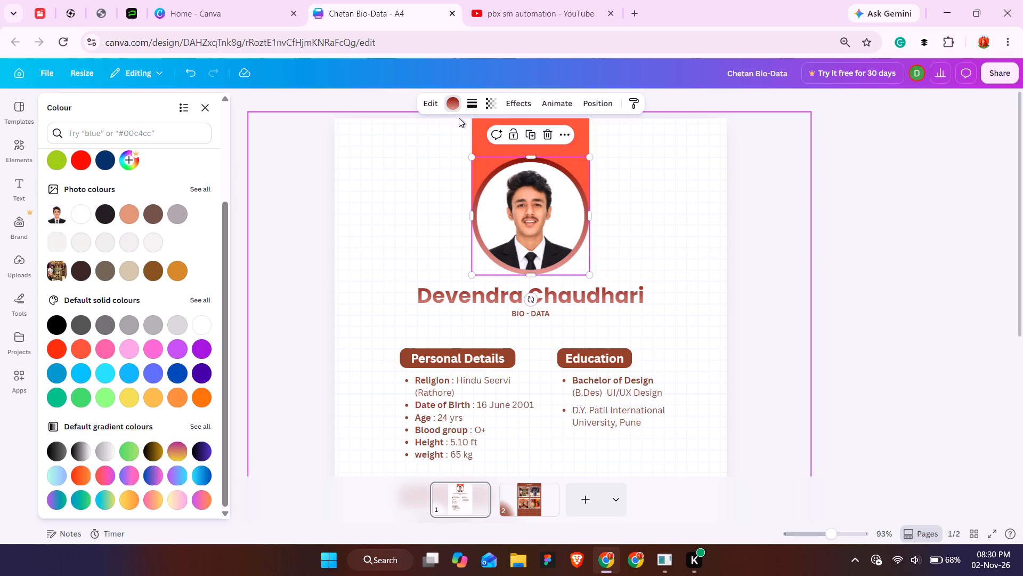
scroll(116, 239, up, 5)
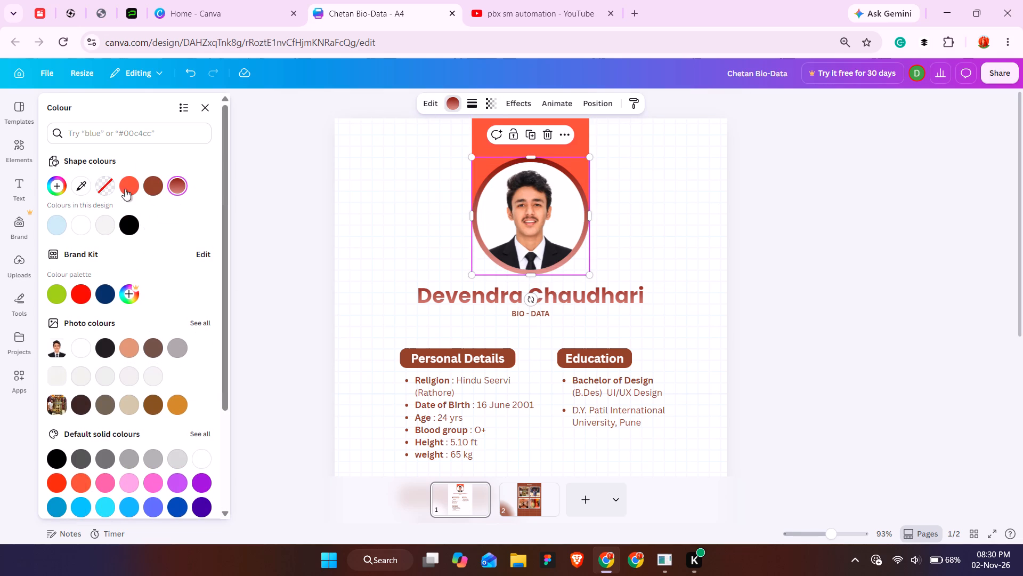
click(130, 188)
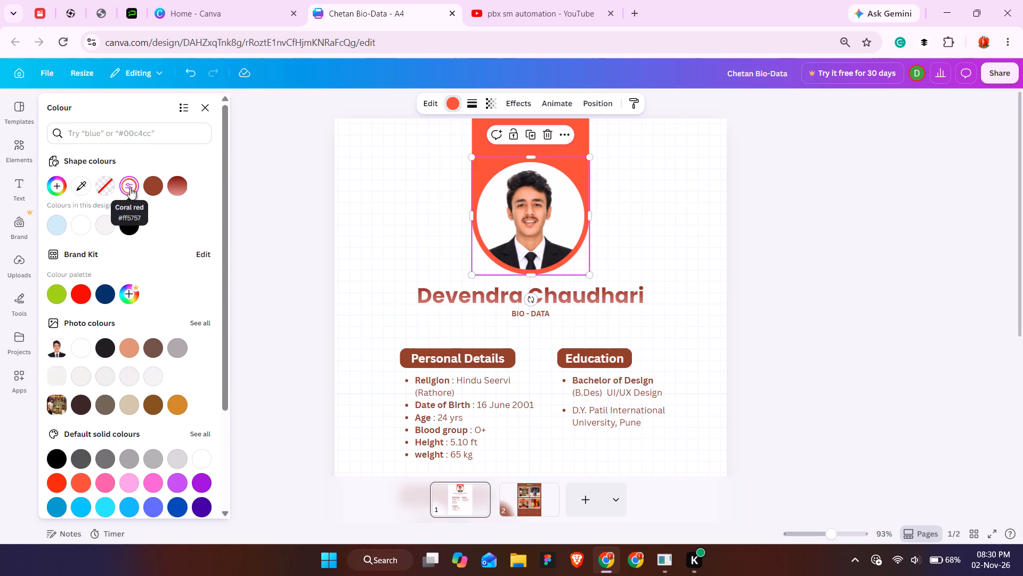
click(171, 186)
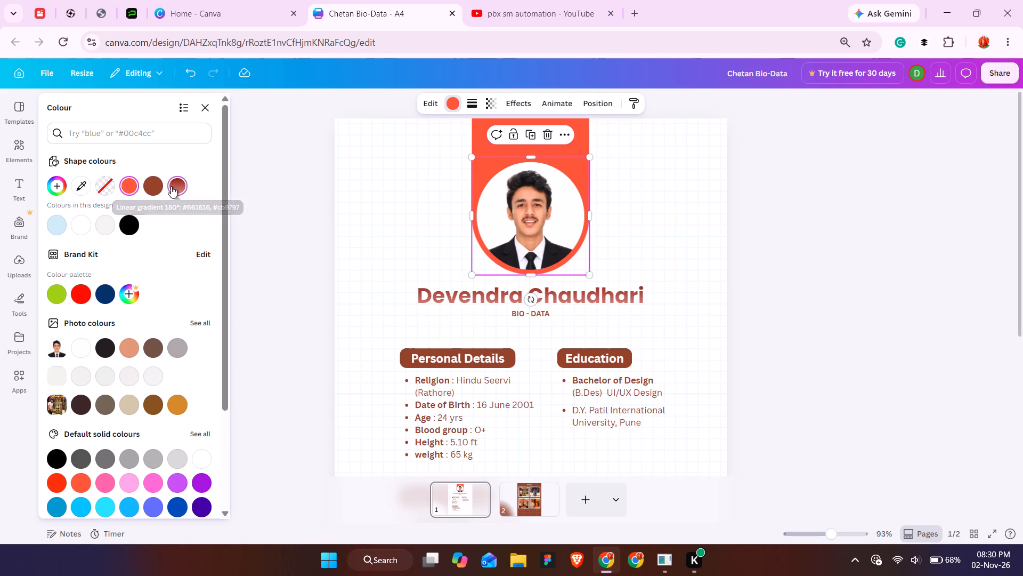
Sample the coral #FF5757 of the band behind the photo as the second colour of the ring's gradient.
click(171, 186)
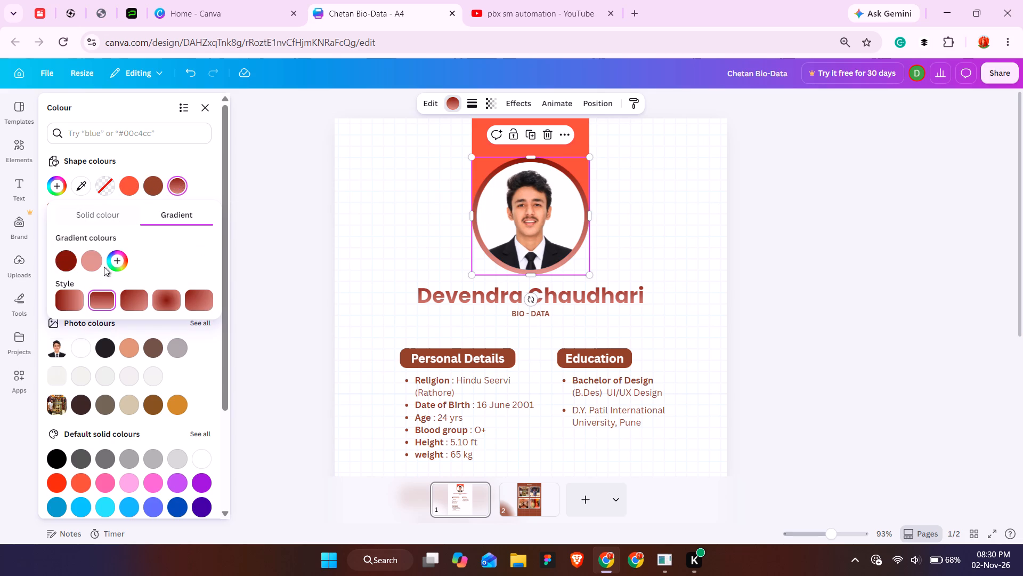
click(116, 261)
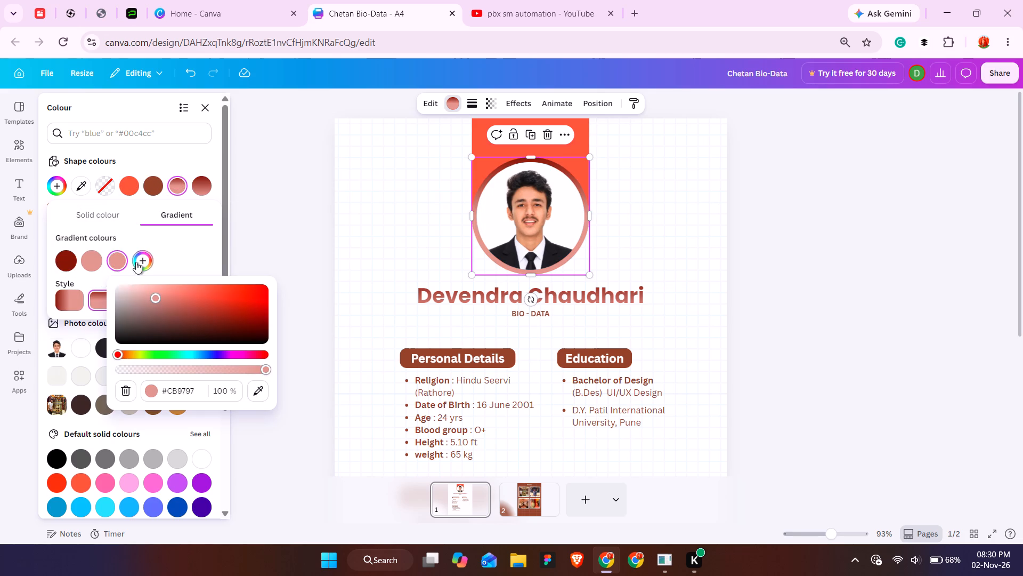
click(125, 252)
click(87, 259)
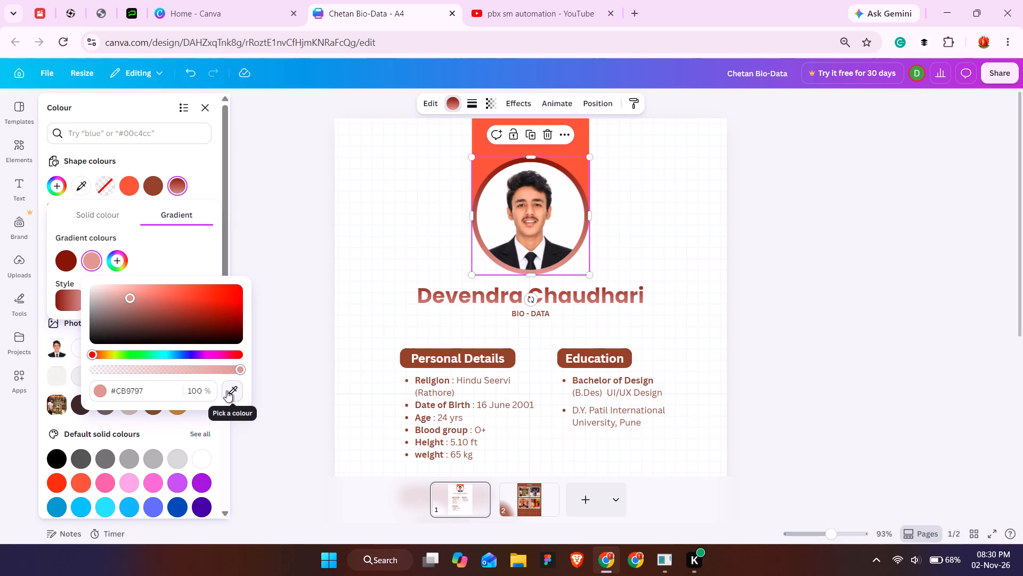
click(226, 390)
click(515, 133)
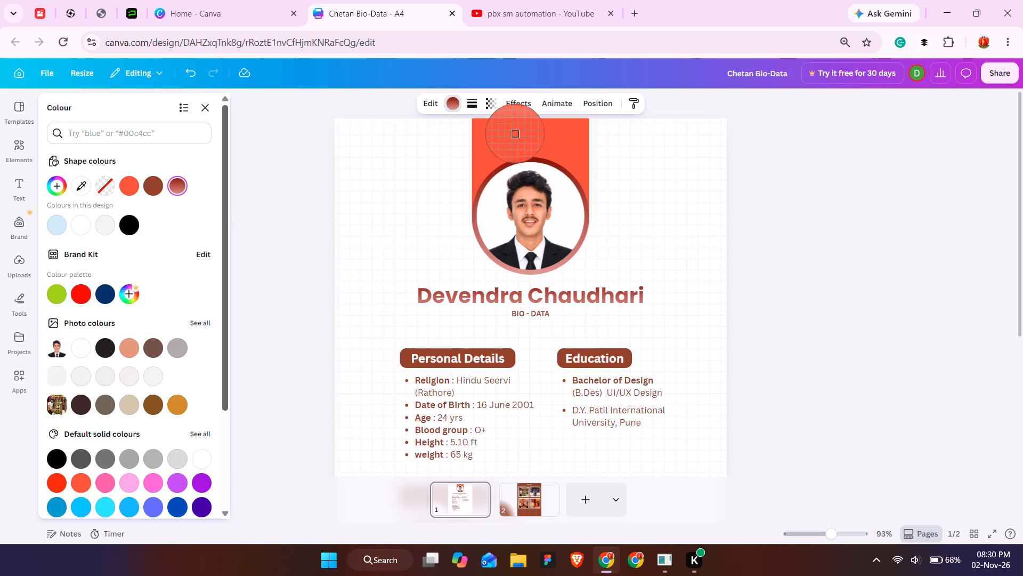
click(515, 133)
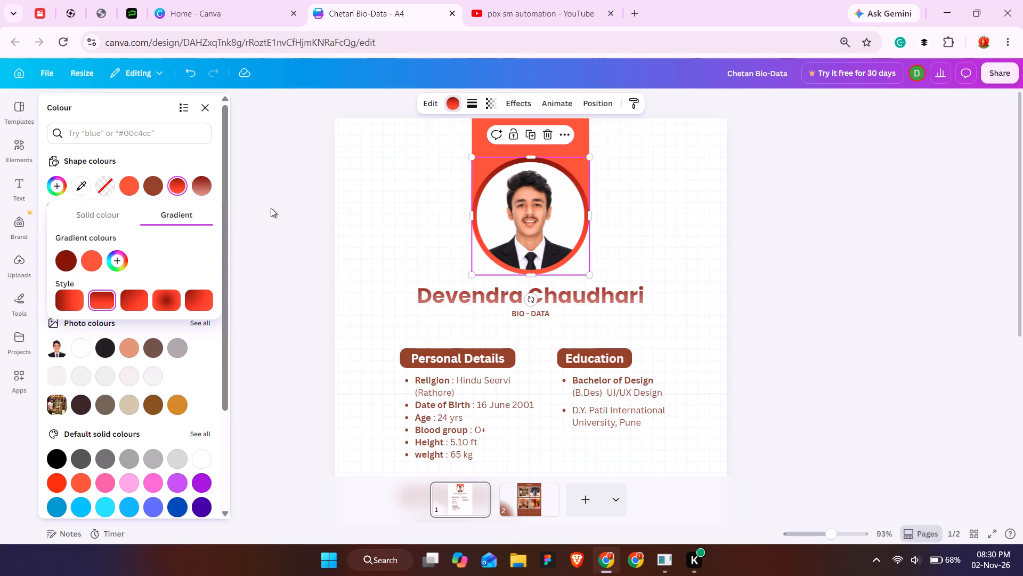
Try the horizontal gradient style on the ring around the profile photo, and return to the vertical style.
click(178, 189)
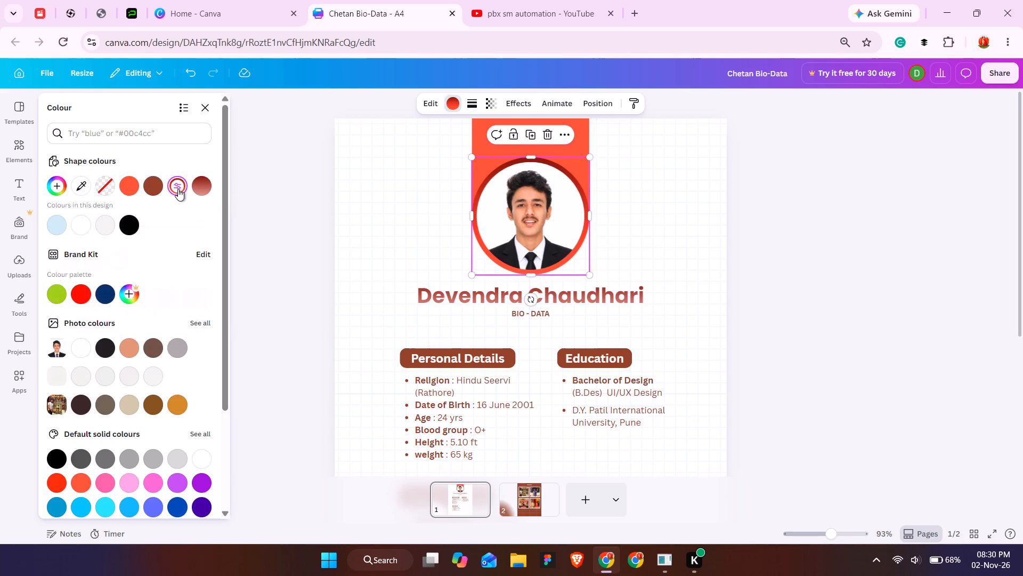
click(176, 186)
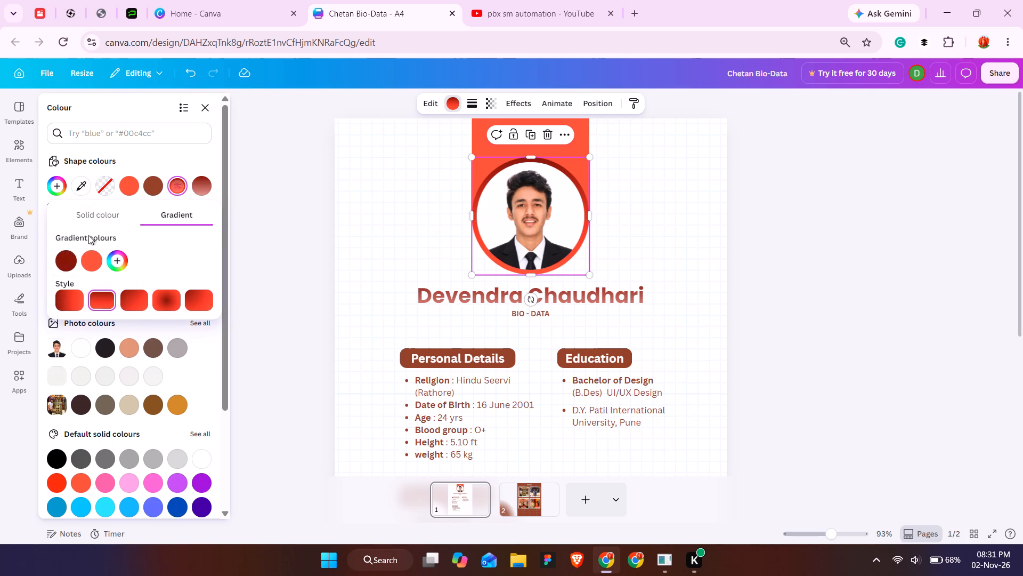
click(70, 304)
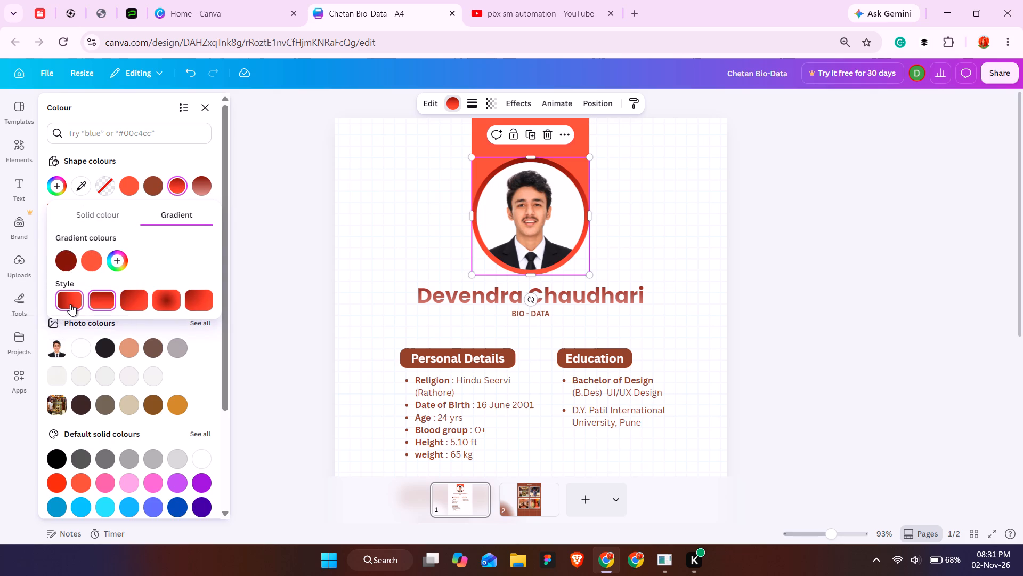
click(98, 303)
Lighten the second colour of the ring's gradient to pale pink #FFE0E0.
click(92, 258)
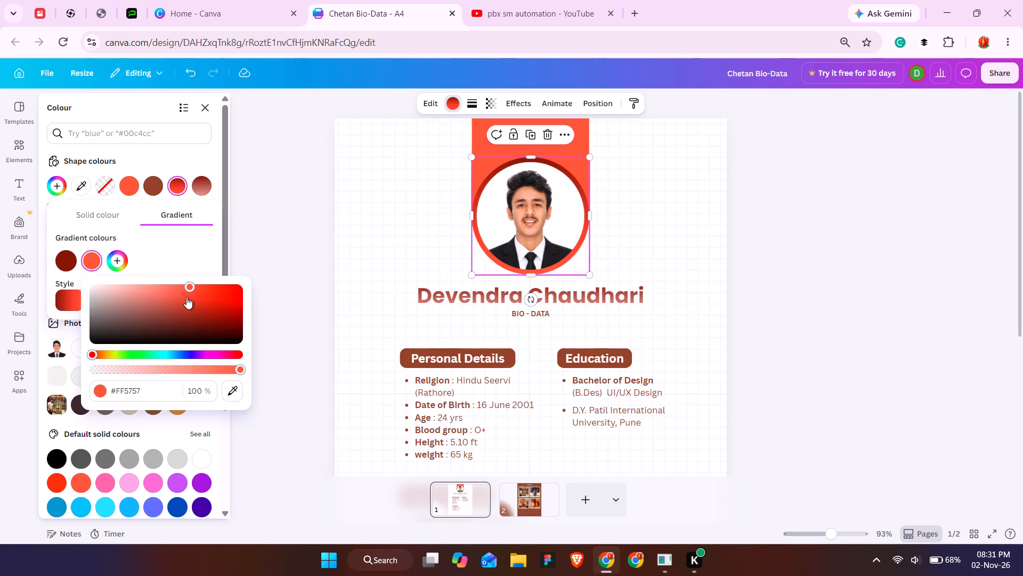
drag(193, 288, 109, 286)
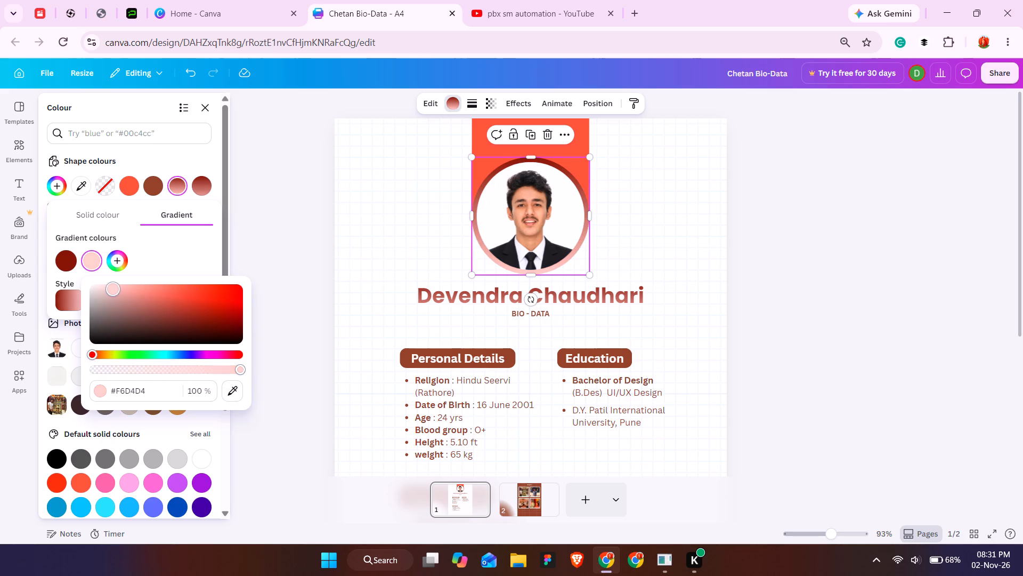
drag(109, 286, 113, 286)
drag(113, 286, 108, 284)
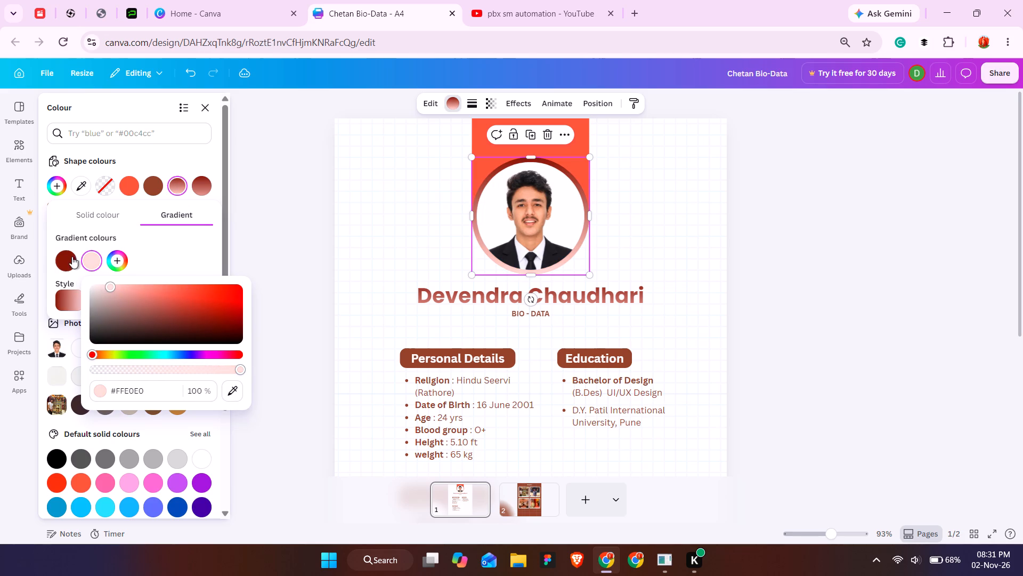
Set the first colour of the ring's gradient to coral #FF5757, sampled from the band behind the photo.
click(65, 258)
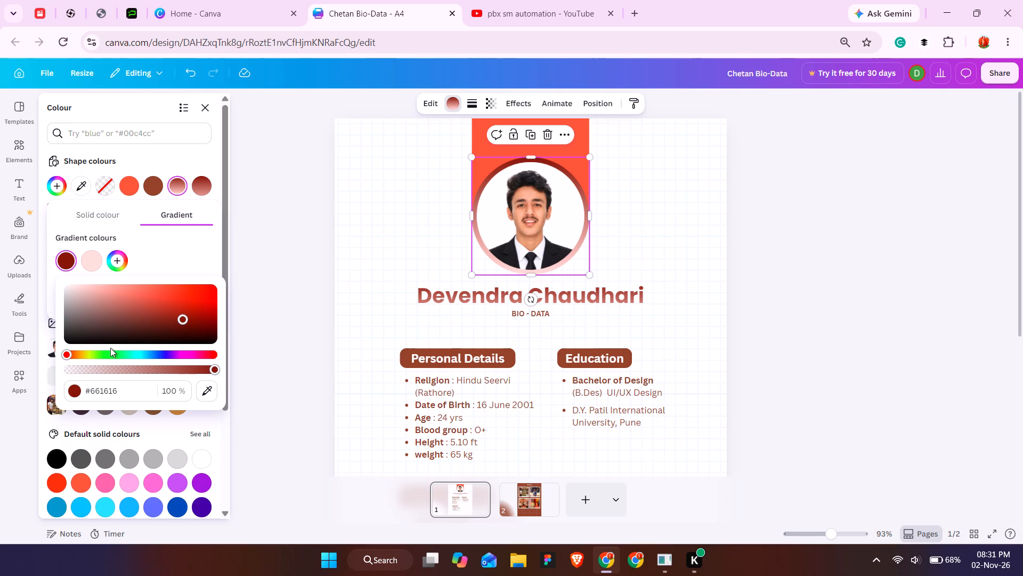
click(206, 393)
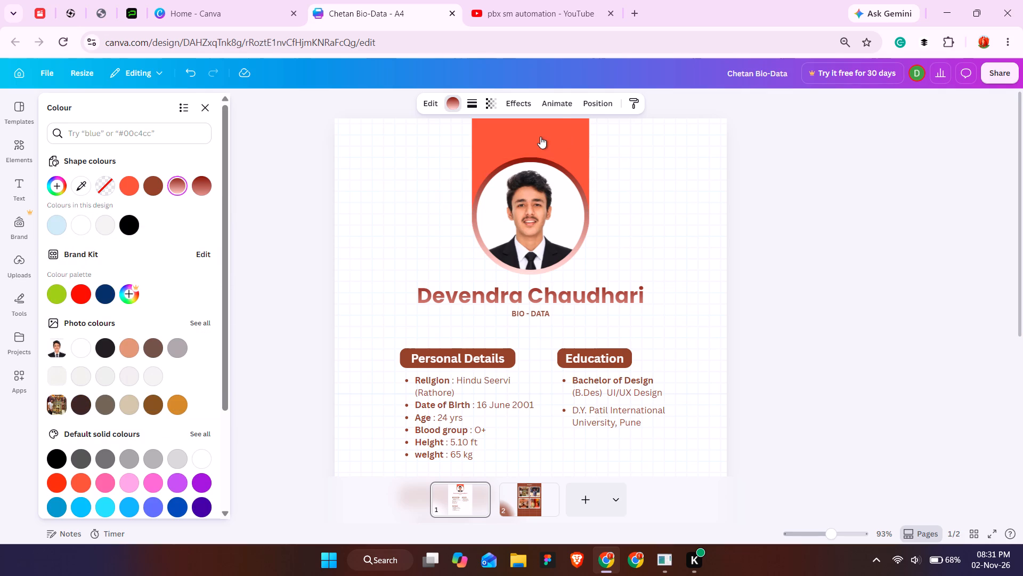
click(529, 138)
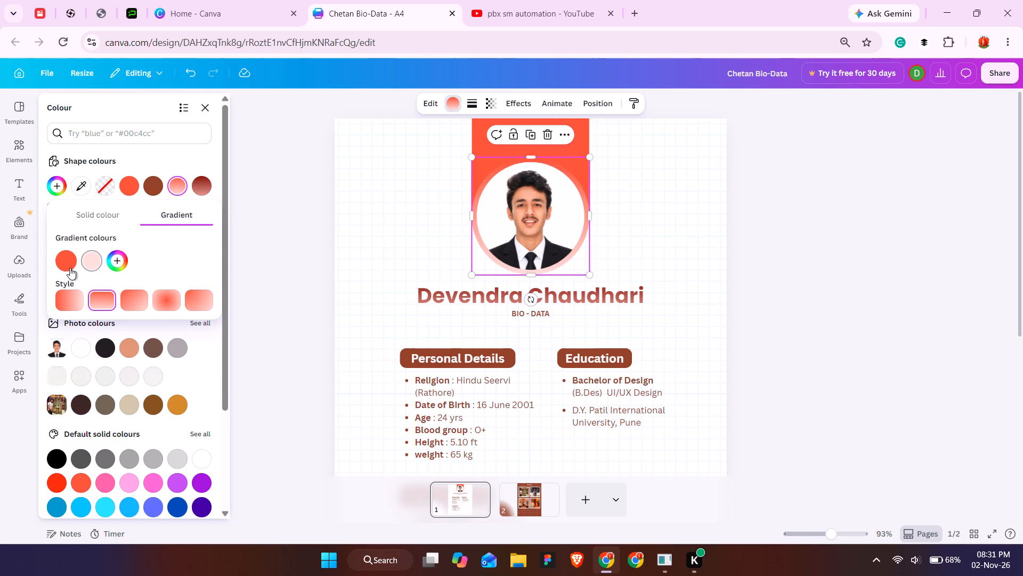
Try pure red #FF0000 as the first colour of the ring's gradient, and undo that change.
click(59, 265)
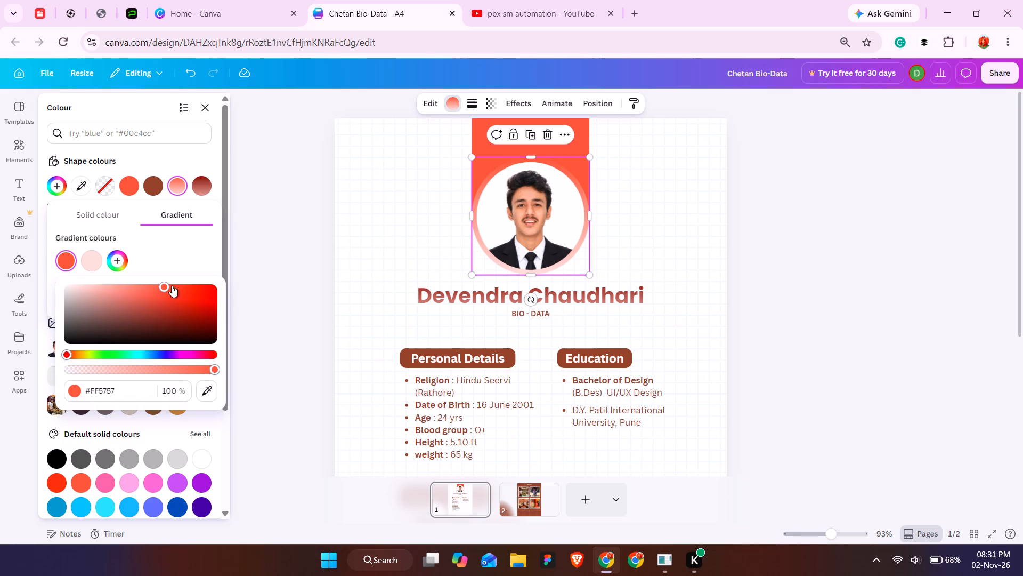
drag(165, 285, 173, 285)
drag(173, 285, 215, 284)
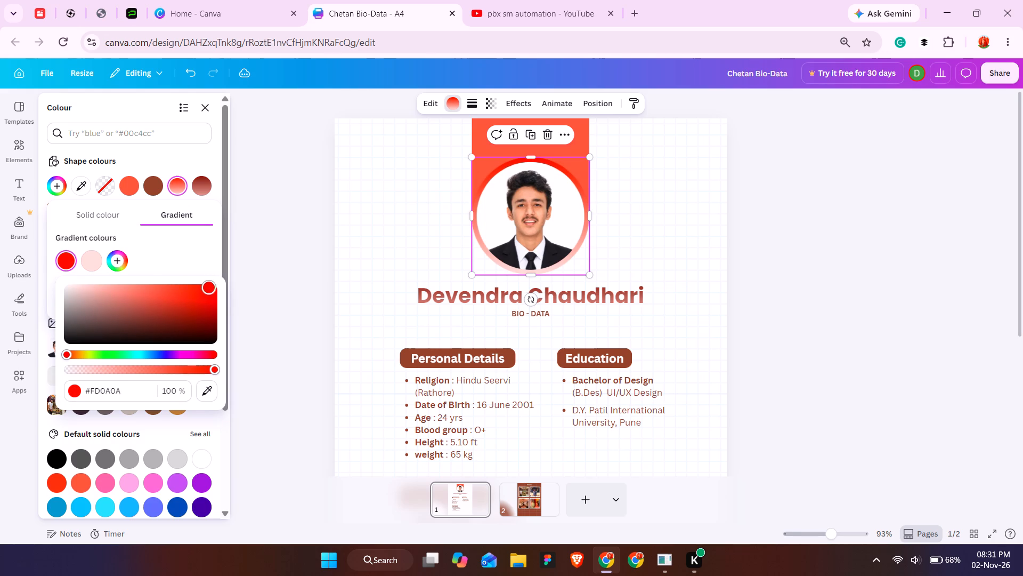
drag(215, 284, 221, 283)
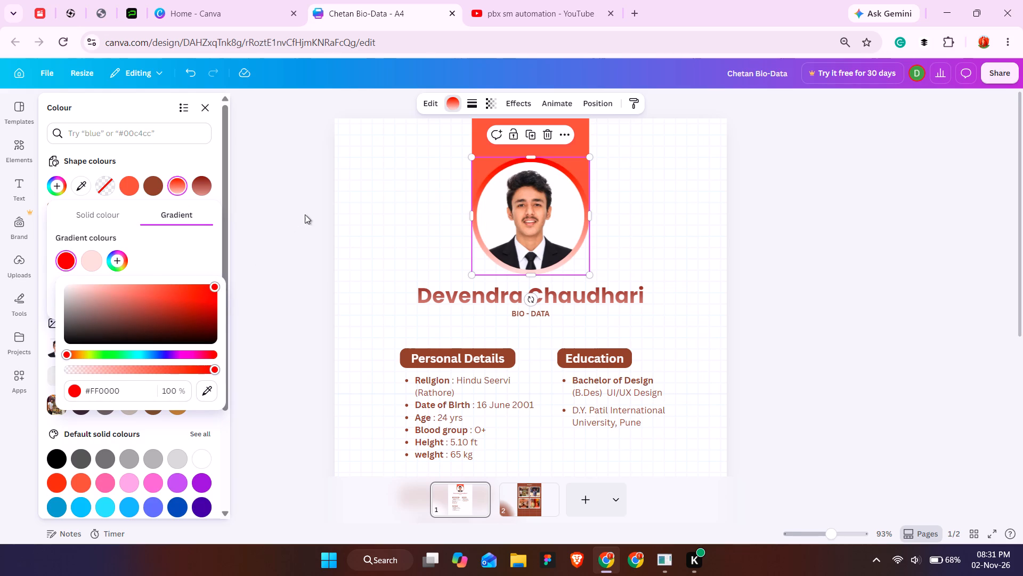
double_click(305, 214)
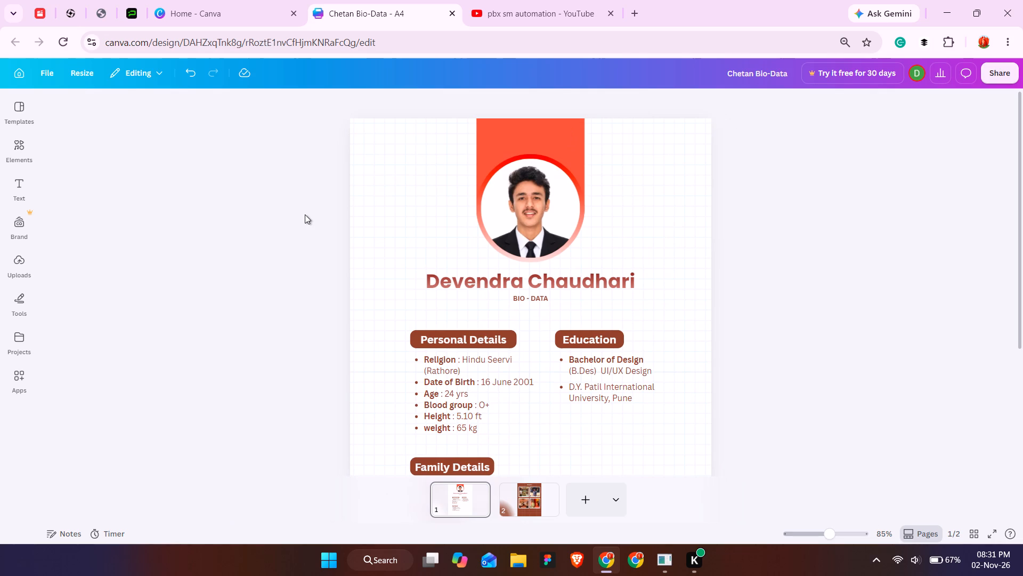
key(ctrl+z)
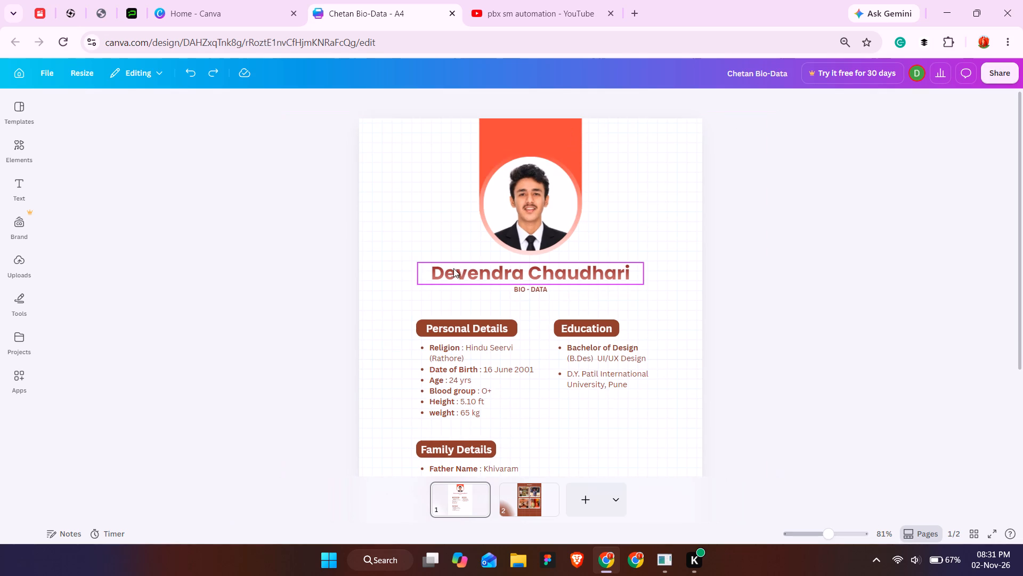
Recolour the large name heading below the profile photo with the brand palette's dark blue #0a3062.
click(461, 271)
click(434, 98)
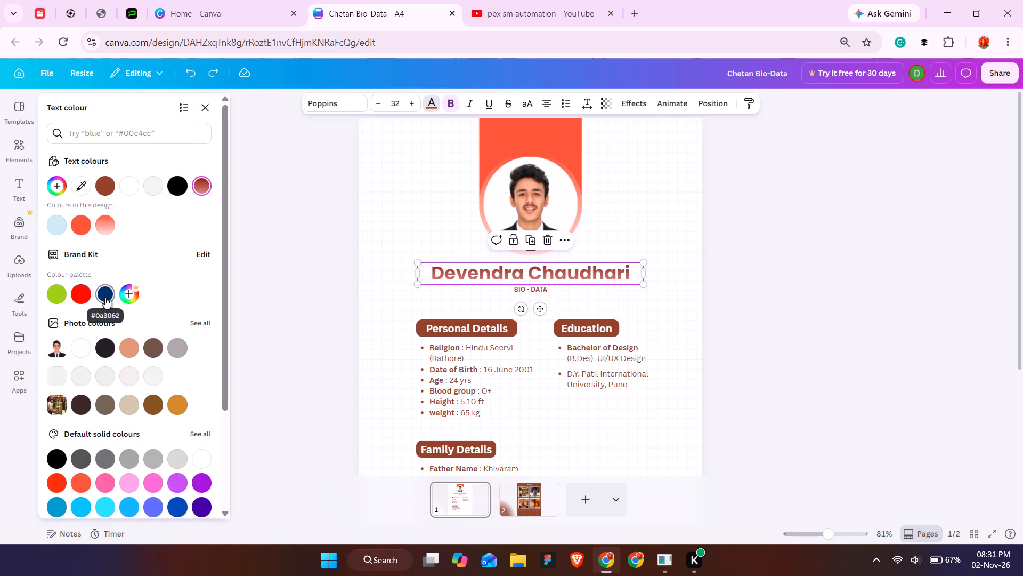
click(105, 297)
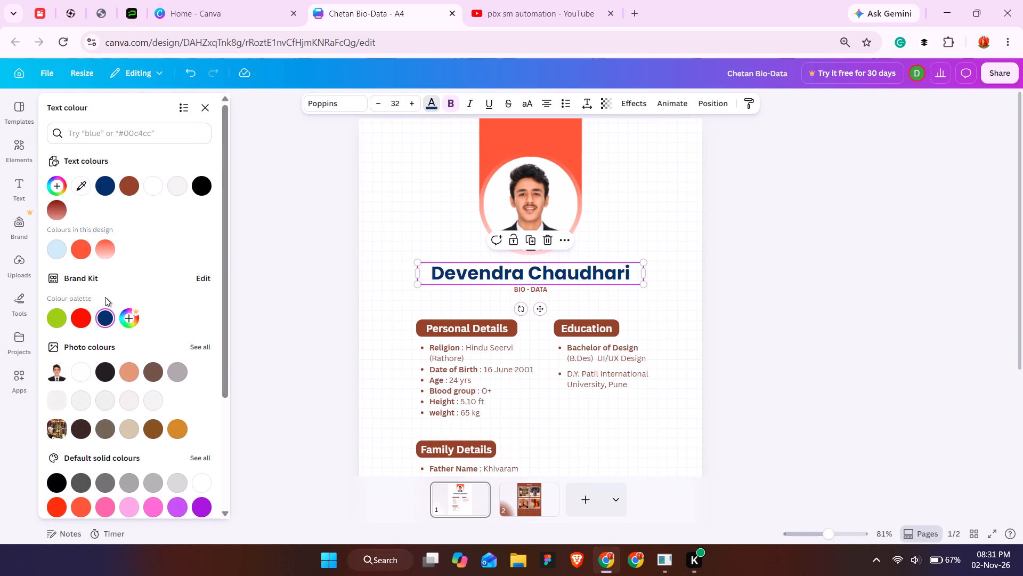